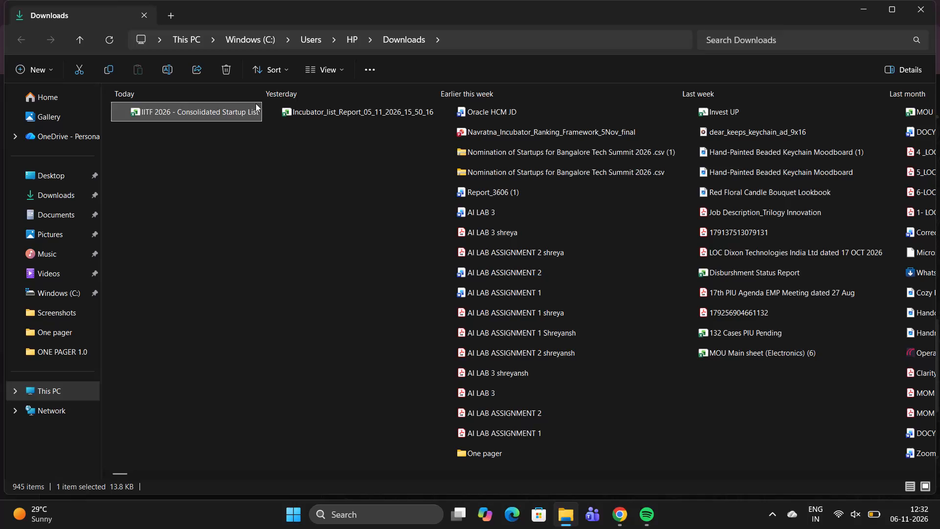
# Open the IITF 2026 - Consolidated Startup List workbook from Downloads and enable editing.
pyautogui.doubleClick(236, 117)
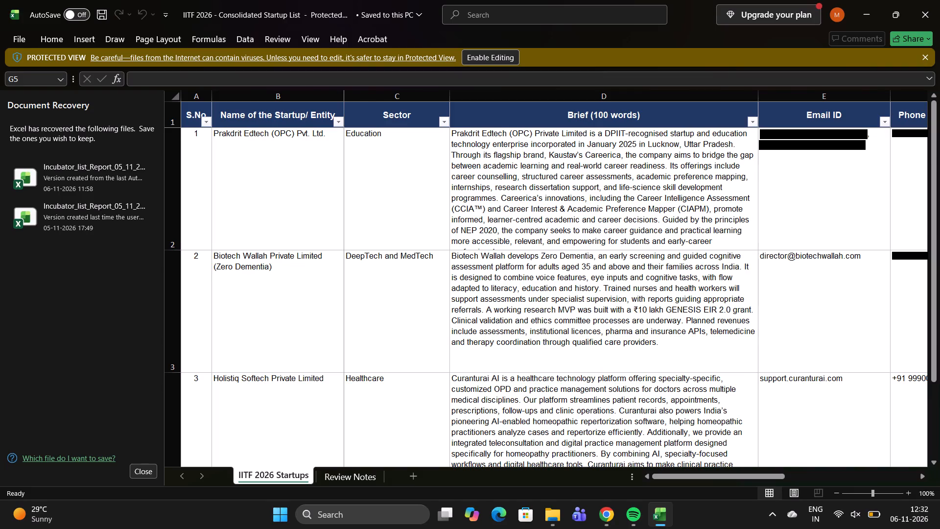
pyautogui.scroll(-5, 351, 264)
pyautogui.scroll(2, 351, 264)
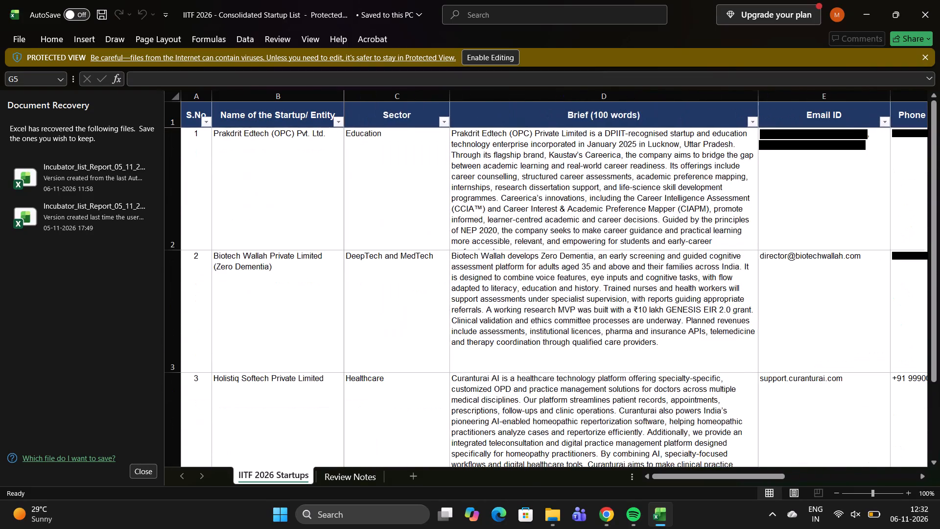
pyautogui.hscroll(-4, 279, 256)
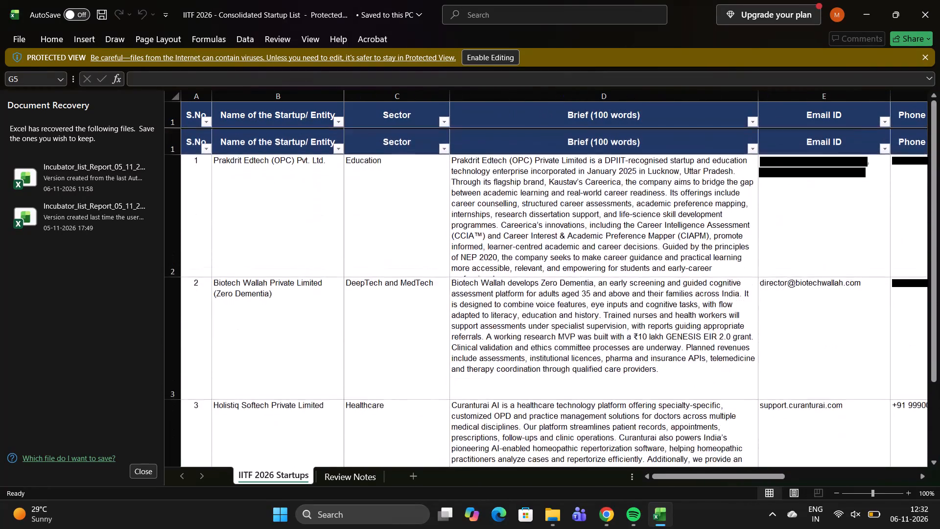
pyautogui.scroll(-4, 279, 256)
pyautogui.scroll(8, 279, 256)
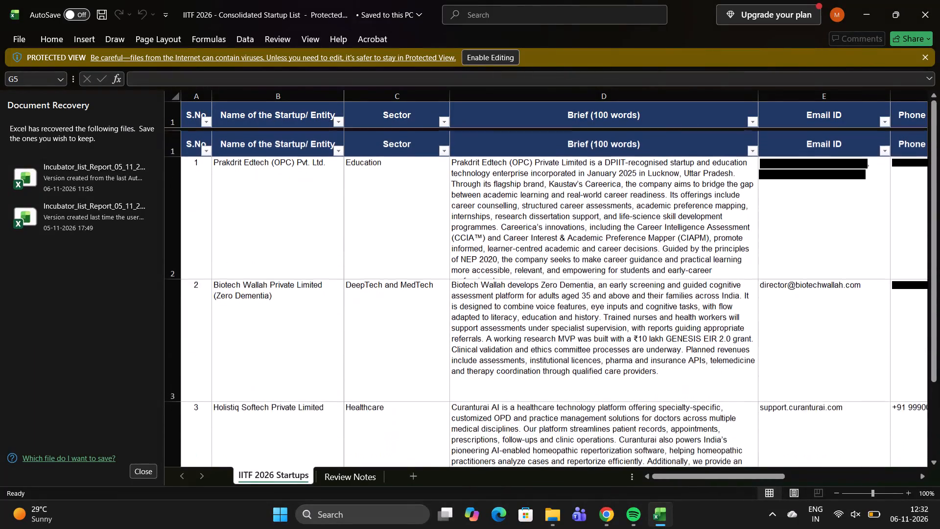
pyautogui.click(508, 55)
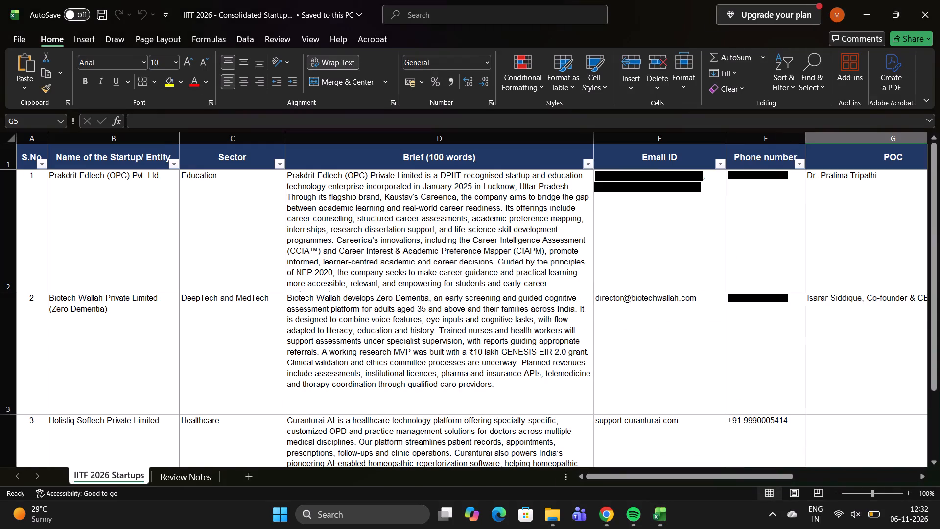
# Look through the startup entries down to the first empty row, and open the Review Notes sheet to check its remarks.
pyautogui.scroll(-3, 119, 349)
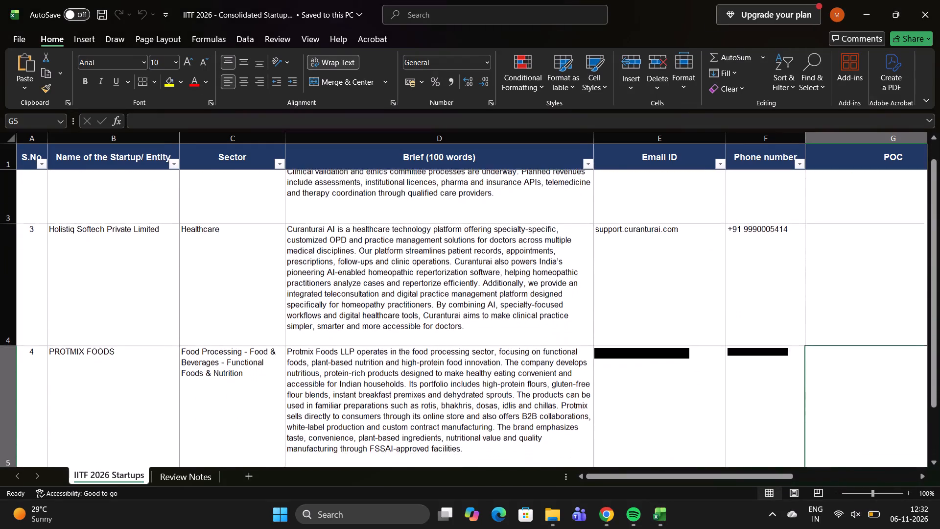
pyautogui.scroll(-4, 119, 349)
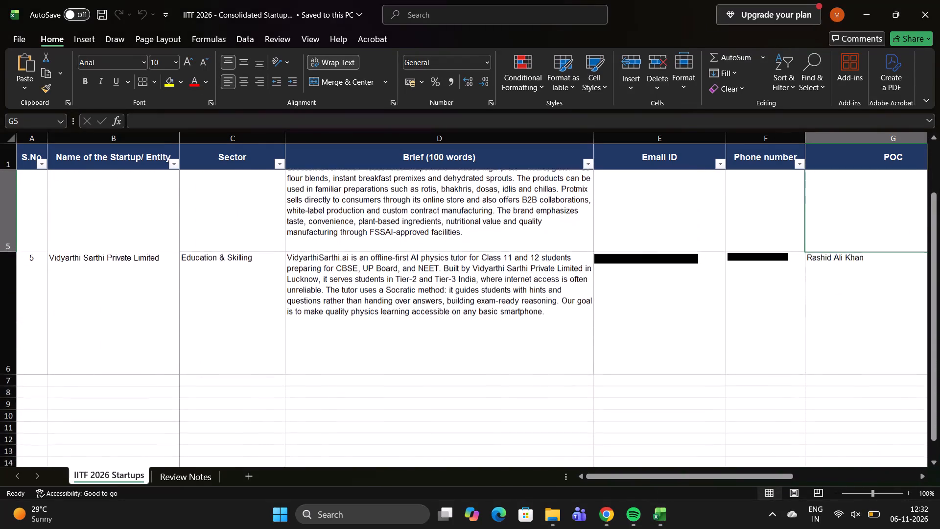
pyautogui.scroll(-1, 119, 349)
pyautogui.click(24, 421)
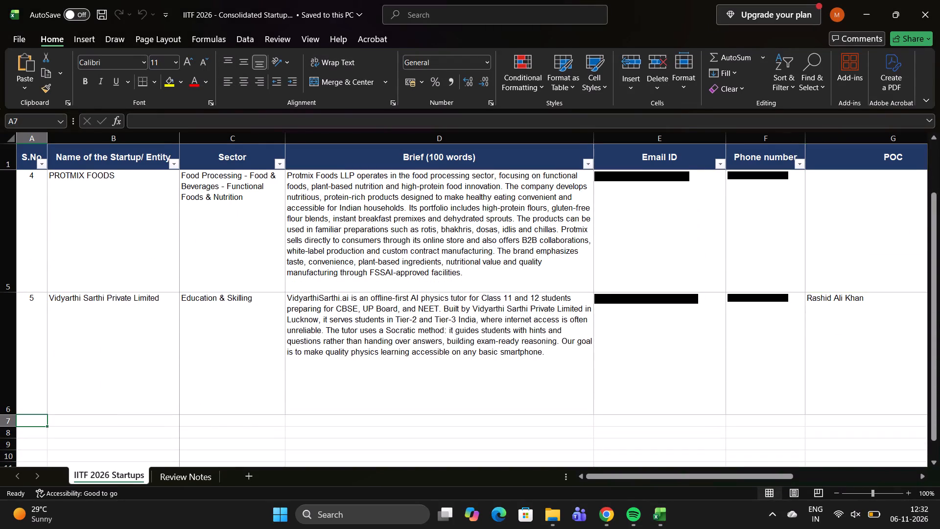
pyautogui.click(188, 470)
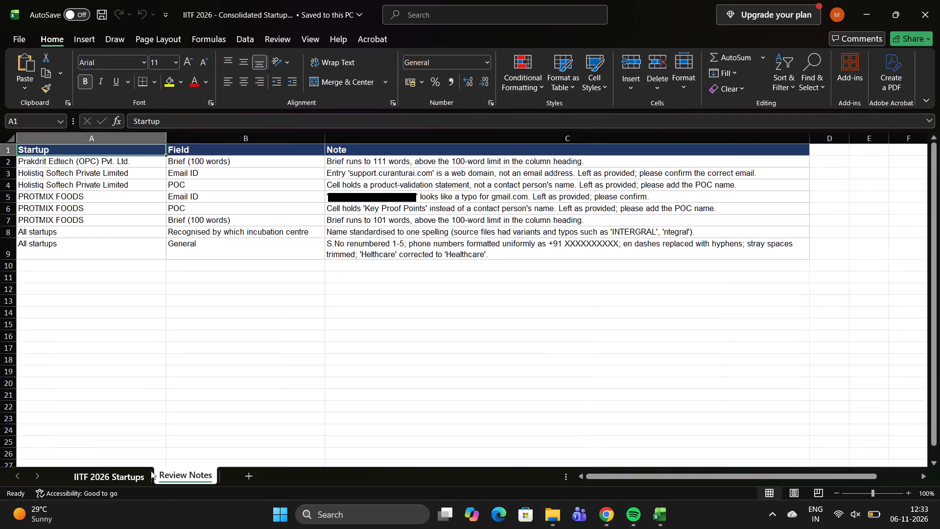
# Return to the IITF 2026 Startups sheet and look over the last startup entries again.
pyautogui.click(123, 476)
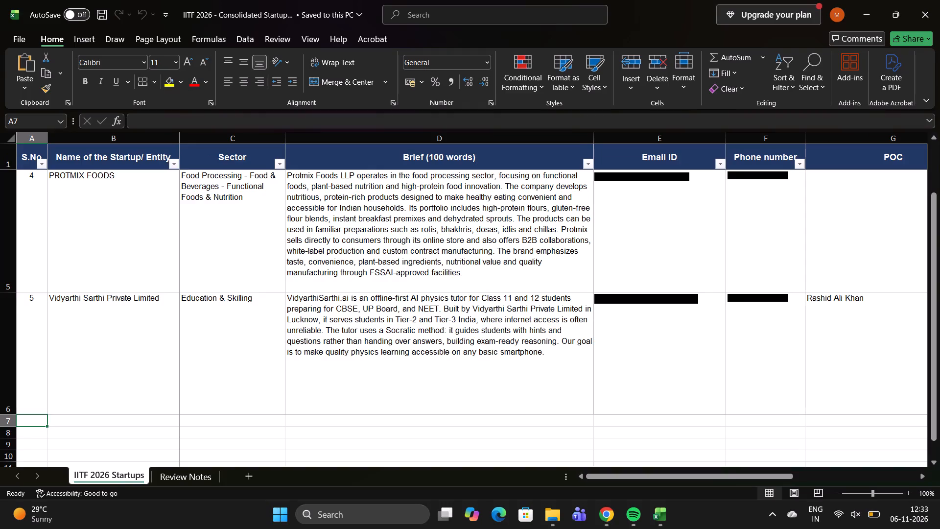
pyautogui.scroll(4, 98, 415)
pyautogui.scroll(-4, 98, 415)
pyautogui.scroll(1, 98, 415)
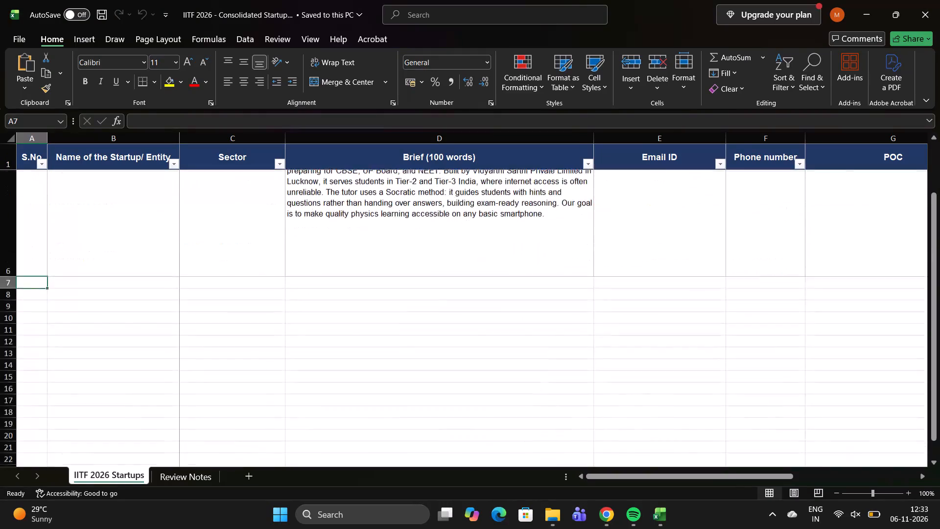
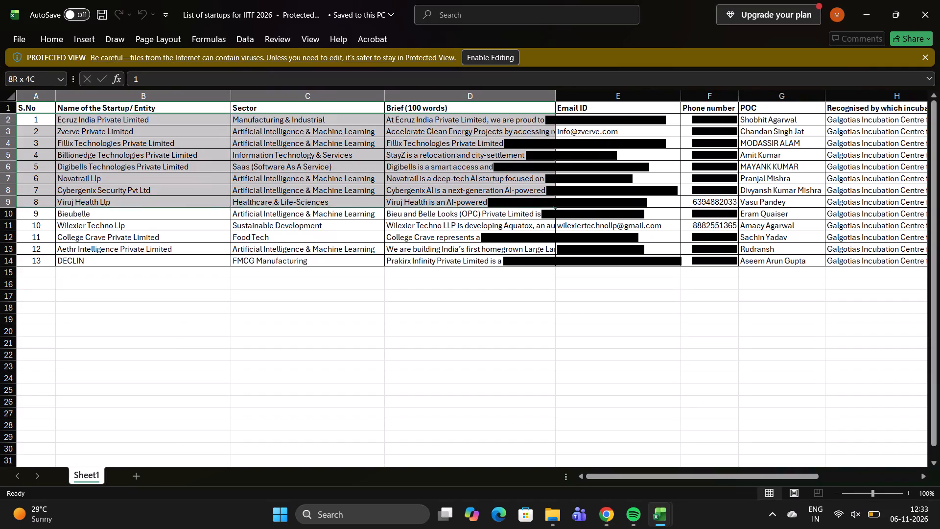
# Copy all the startup entries, cells A2 to J14 without the header row, from the List of startups for IITF 2026 workbook.
pyautogui.moveTo(410, 202); pyautogui.dragTo(663, 220)
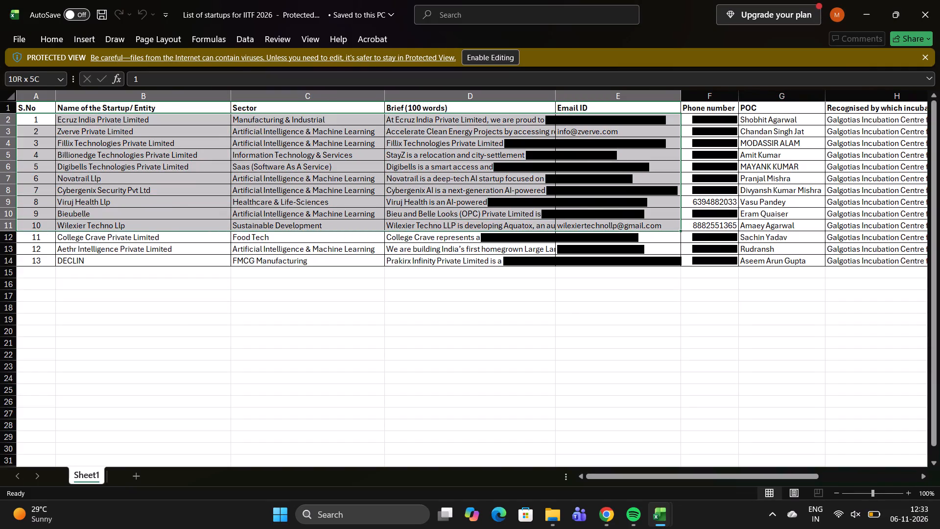
pyautogui.moveTo(663, 220); pyautogui.dragTo(828, 220)
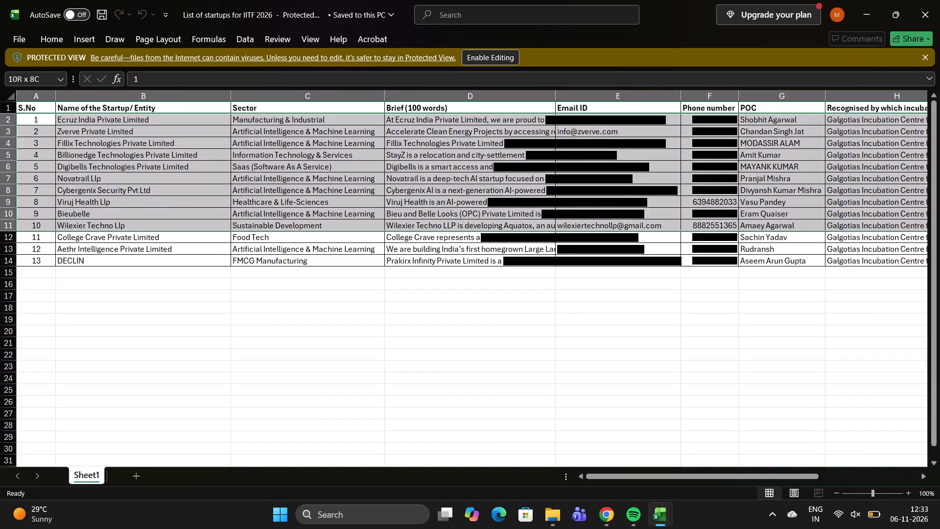
pyautogui.moveTo(828, 220); pyautogui.dragTo(894, 250)
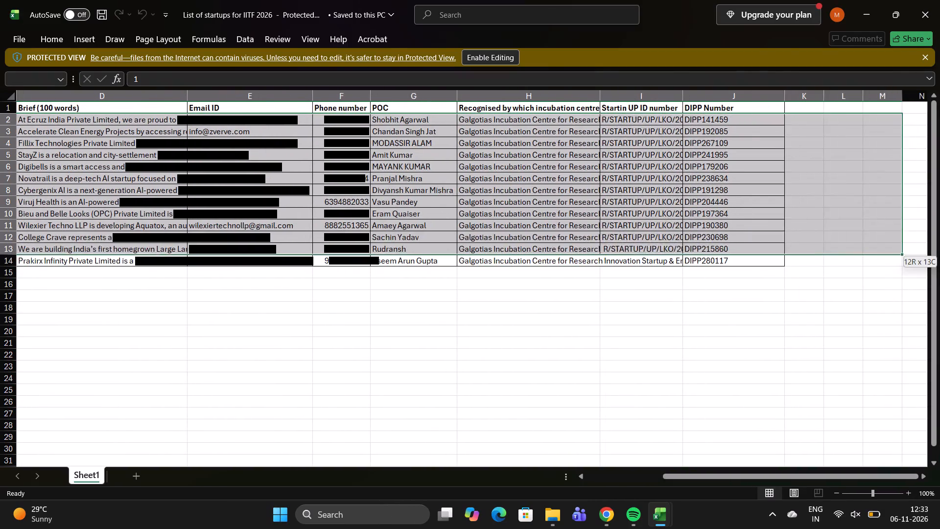
pyautogui.moveTo(894, 250); pyautogui.dragTo(727, 261)
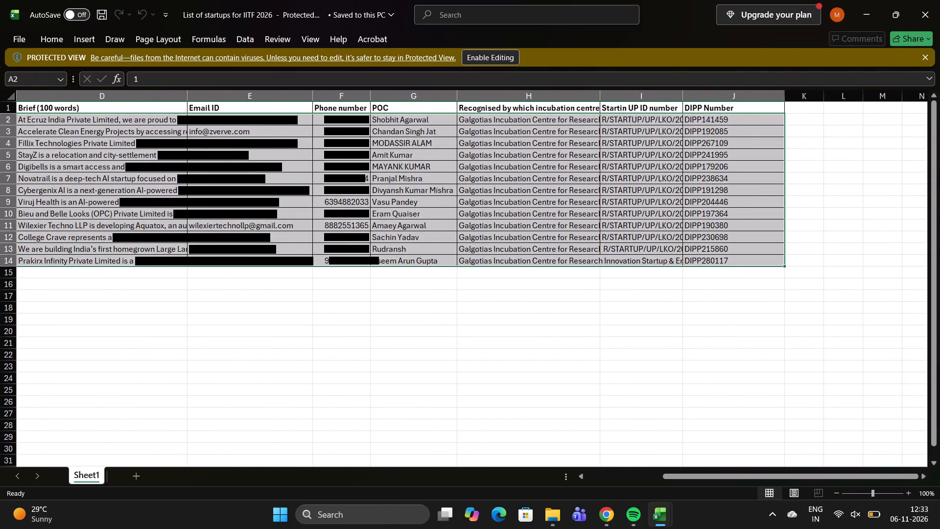
pyautogui.hotkey('ctrl', 'c')
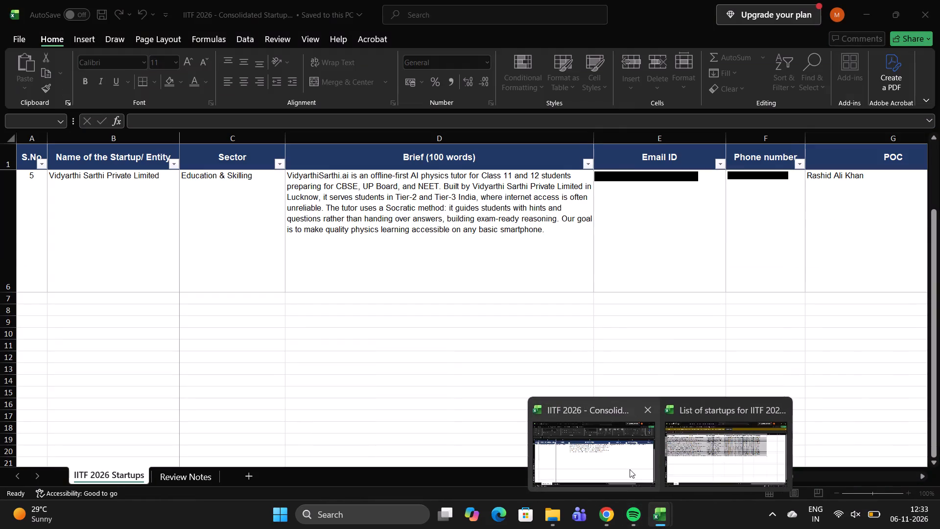
# Paste the startup rows copied from the other IITF startup list below the last entry of the IITF 2026 Startups sheet, starting at A7.
pyautogui.click(630, 469)
pyautogui.click(193, 474)
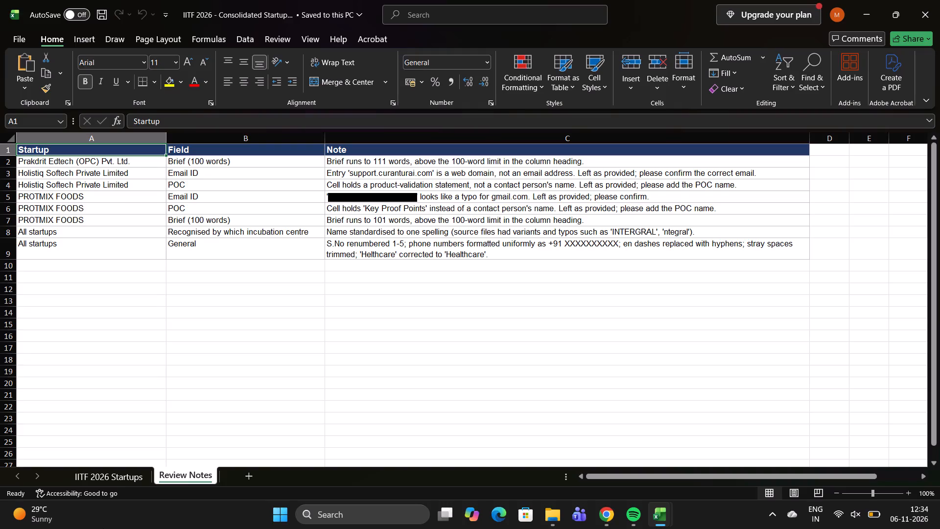
pyautogui.click(117, 479)
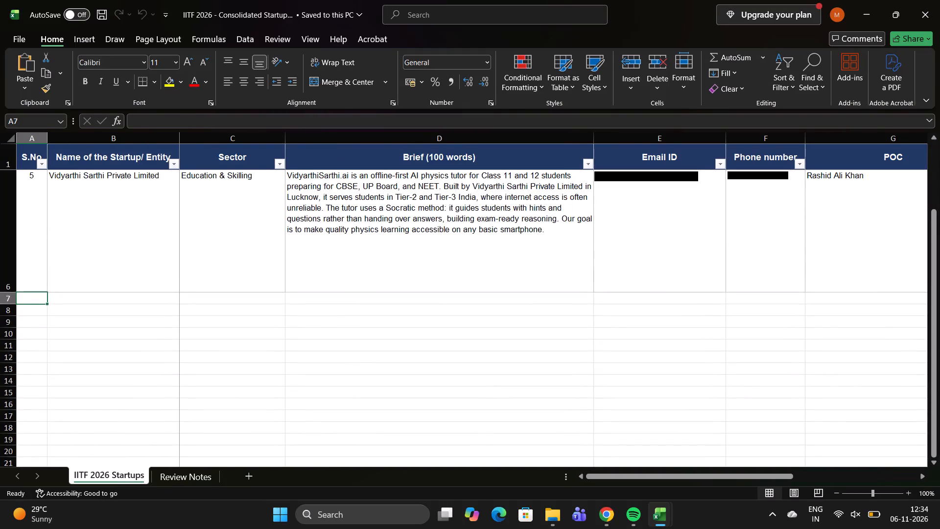
pyautogui.hotkey('ctrl', 'v')
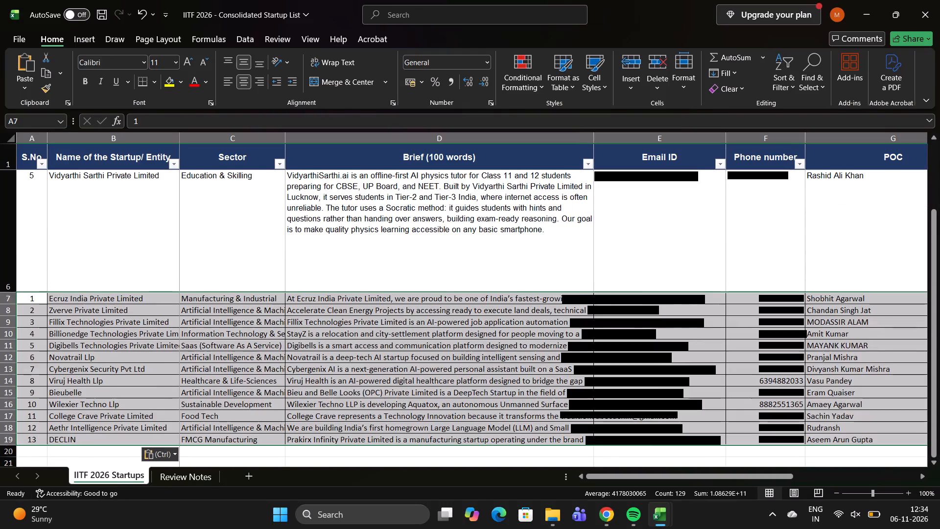
pyautogui.scroll(-1, 147, 392)
pyautogui.click(147, 392)
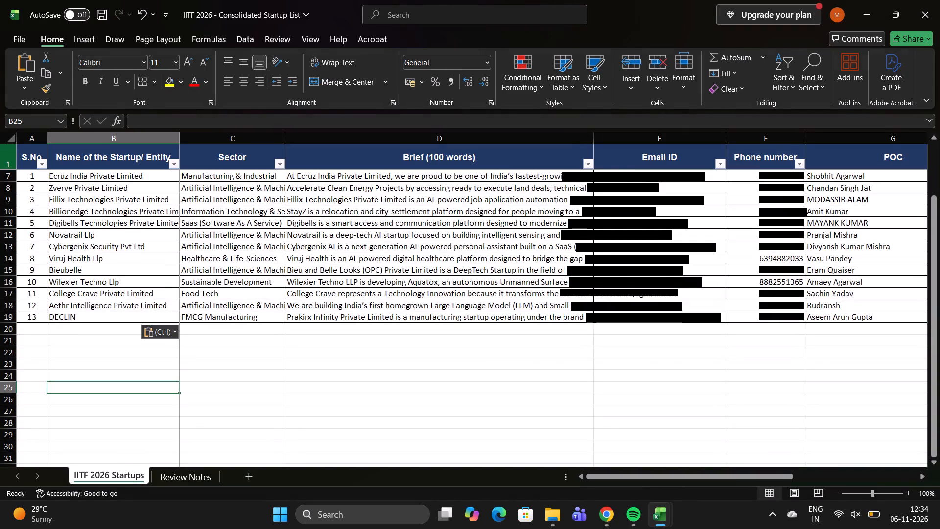
pyautogui.scroll(1, 43, 211)
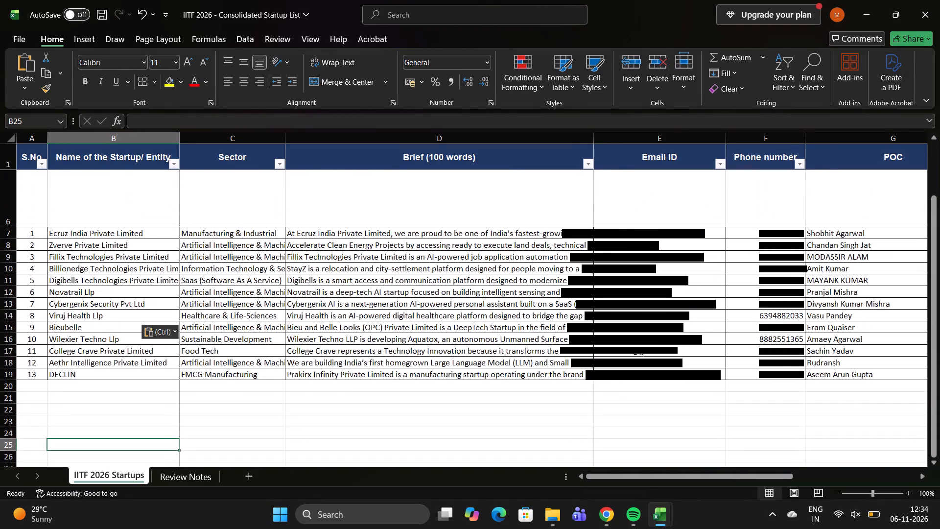
pyautogui.scroll(1, 32, 239)
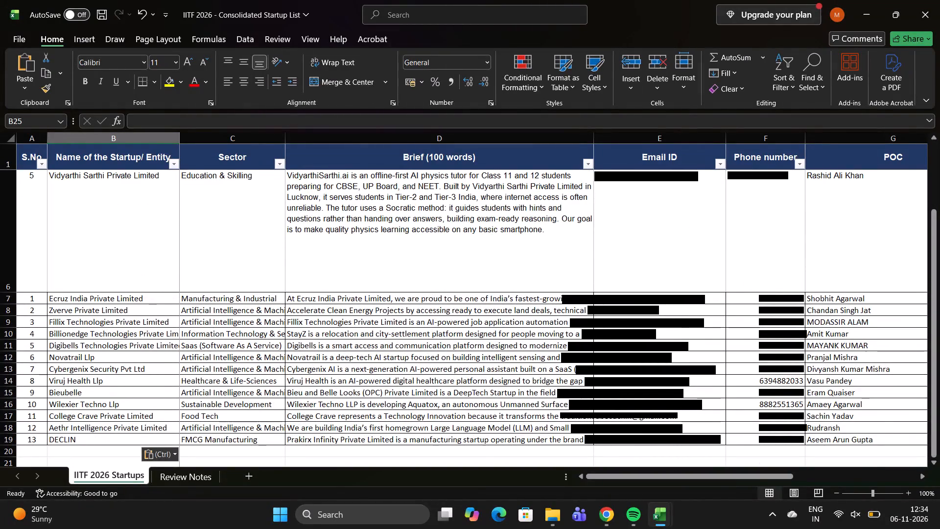
# Renumber the first three pasted startups, Ecruz India, Zverve and Fillix Technologies, as S.No. 6, 7 and 8.
pyautogui.moveTo(40, 295); pyautogui.dragTo(41, 432)
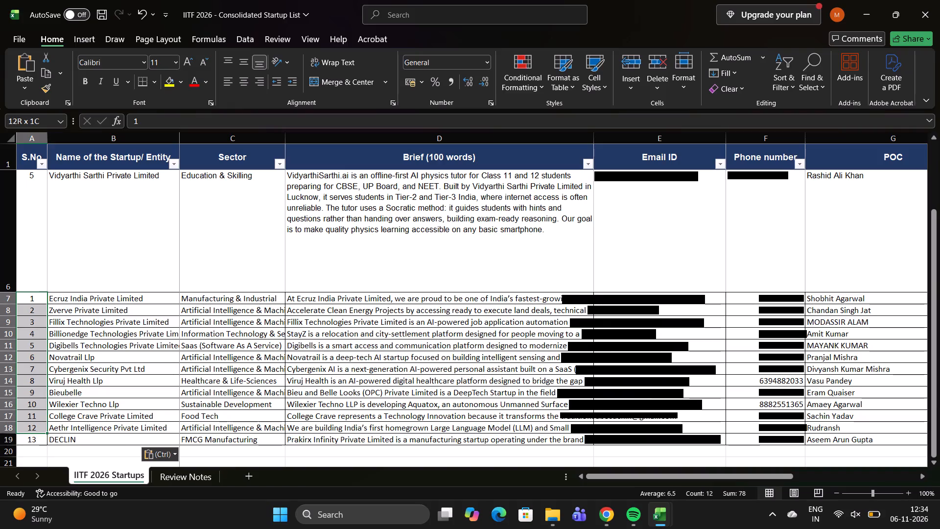
pyautogui.moveTo(41, 432); pyautogui.dragTo(41, 451)
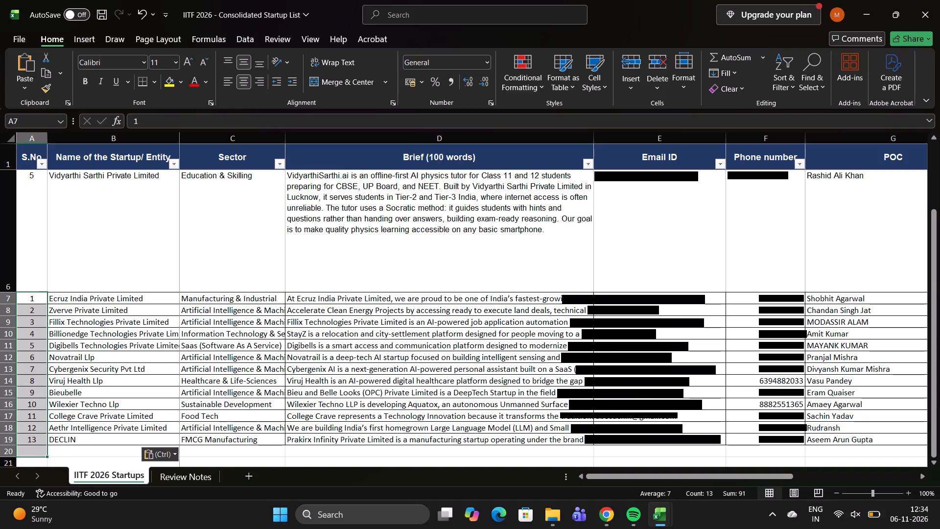
pyautogui.click(40, 296)
pyautogui.click(40, 296)
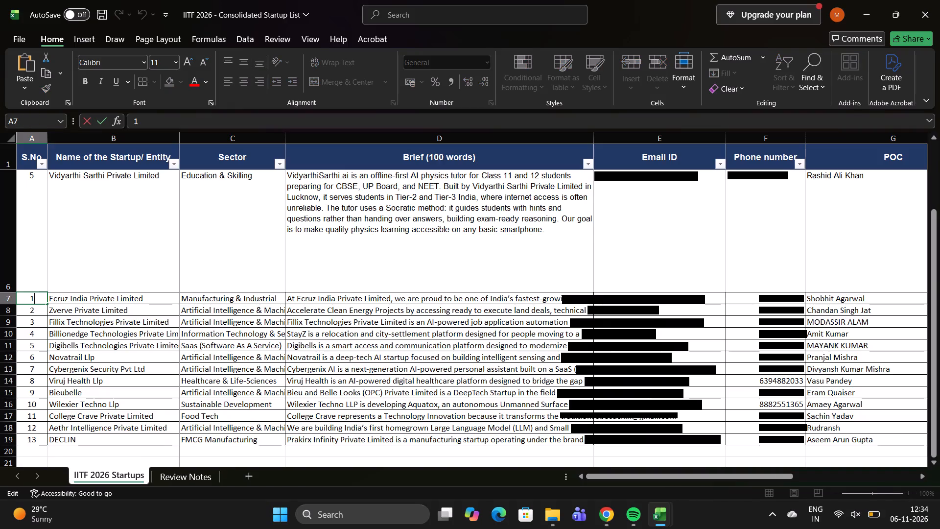
pyautogui.press('BackSpace')
pyautogui.press('6')
pyautogui.press('Down')
pyautogui.press('Down')
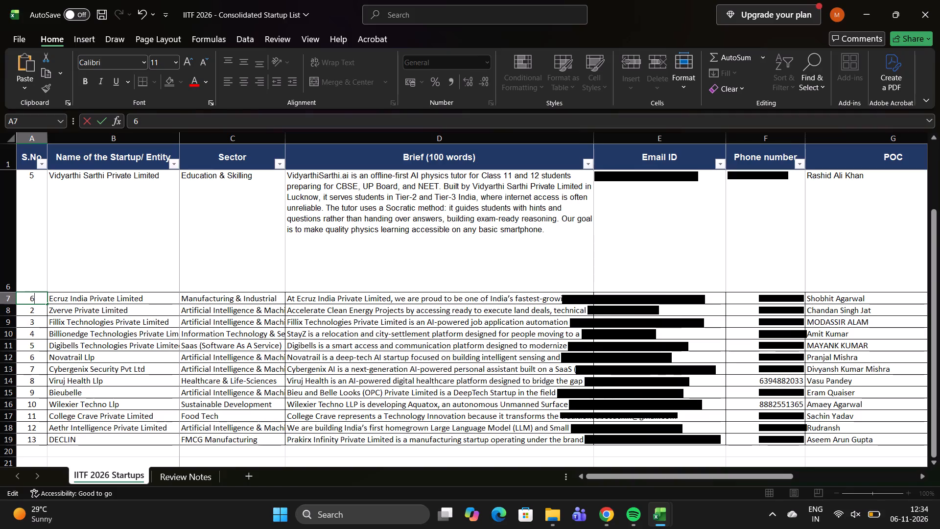
pyautogui.press('Down')
pyautogui.click(41, 308)
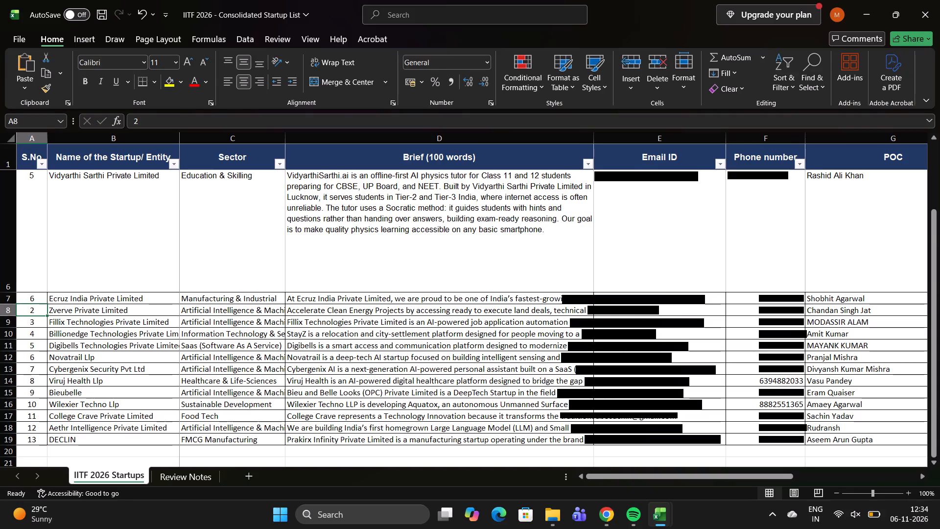
pyautogui.press('BackSpace')
pyautogui.press('7')
pyautogui.press('Down')
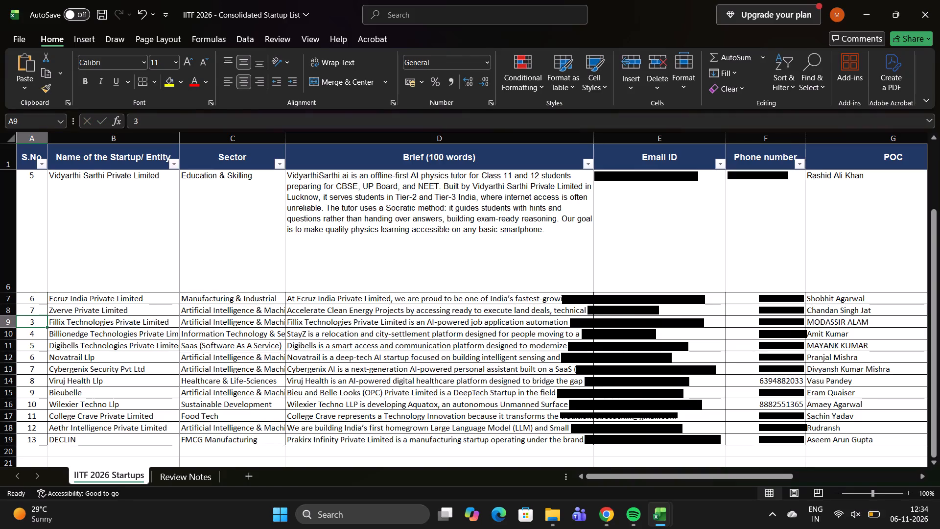
pyautogui.press('BackSpace')
pyautogui.press('8')
pyautogui.press('Down')
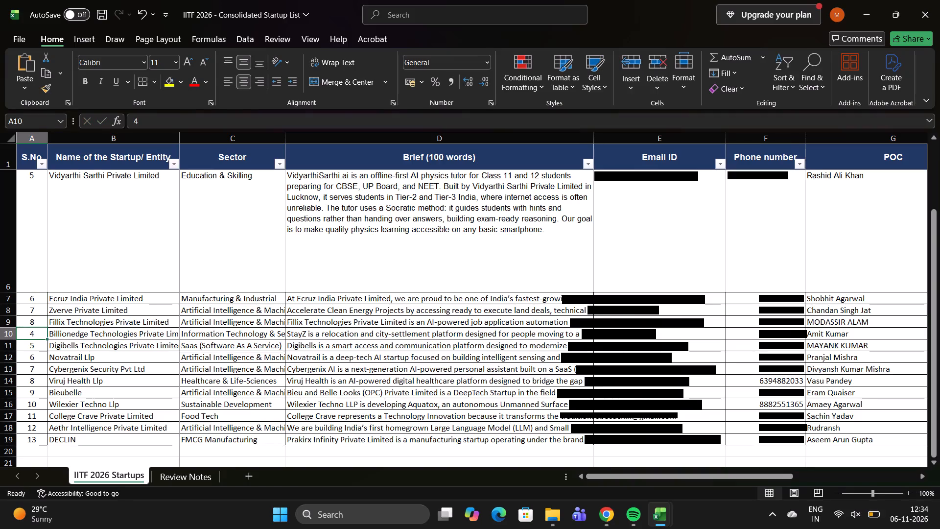
# Continue the S.No. sequence with 9, 10, 11 and 12 for Billionedge Technologies, Digibells Technologies, Novatrail and Cybergenix Security.
pyautogui.press('BackSpace')
pyautogui.press('9')
pyautogui.press('Down')
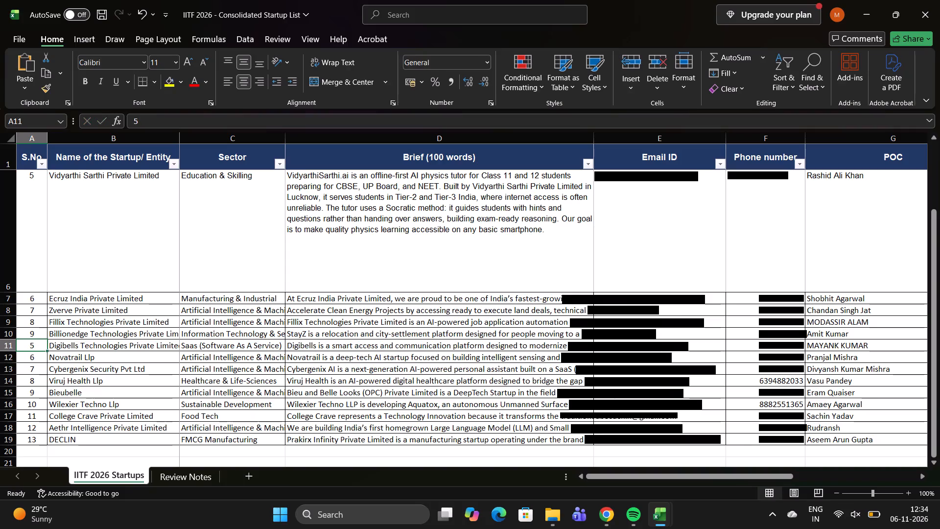
pyautogui.write('10')
pyautogui.press('Down')
pyautogui.press('BackSpace')
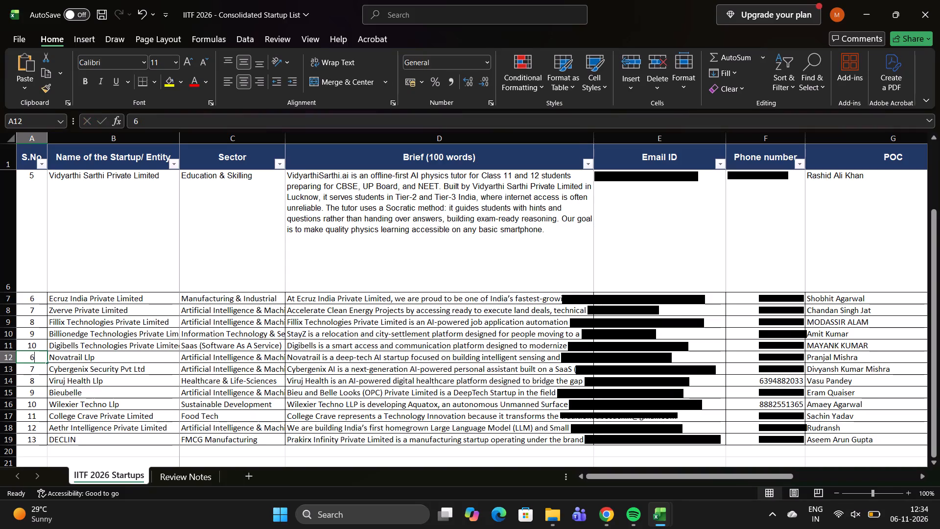
pyautogui.write('11')
pyautogui.press('Down')
pyautogui.press('BackSpace')
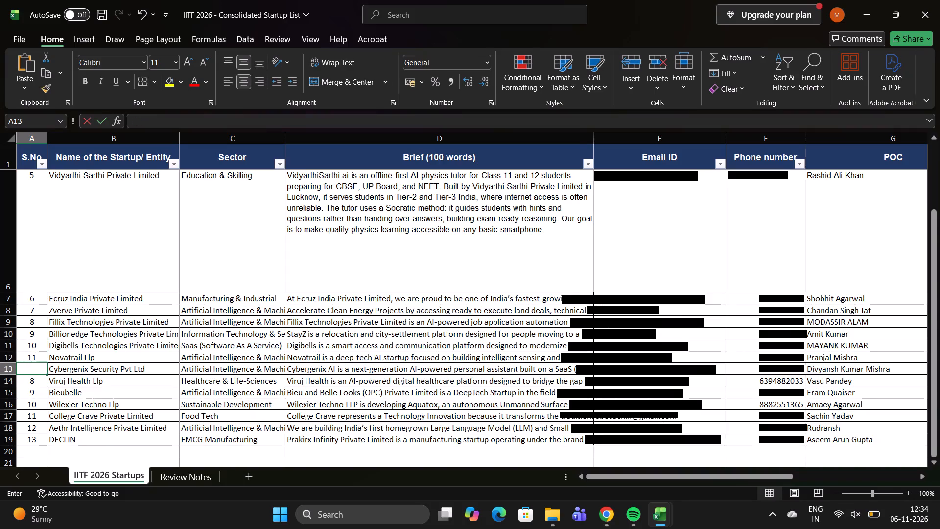
pyautogui.write('12')
pyautogui.press('Down')
# Number Viruj Health, Bieubelle, Wilexier Techno and College Crave as S.No. 13 to 16, and clear the S.No. of Aethr Intelligence.
pyautogui.press('BackSpace')
pyautogui.write('13')
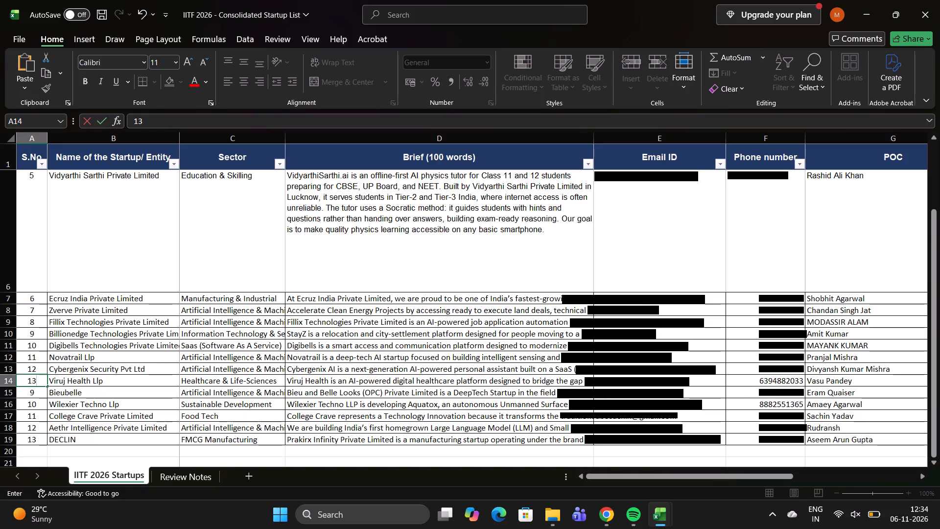
pyautogui.press('Down')
pyautogui.press('BackSpace')
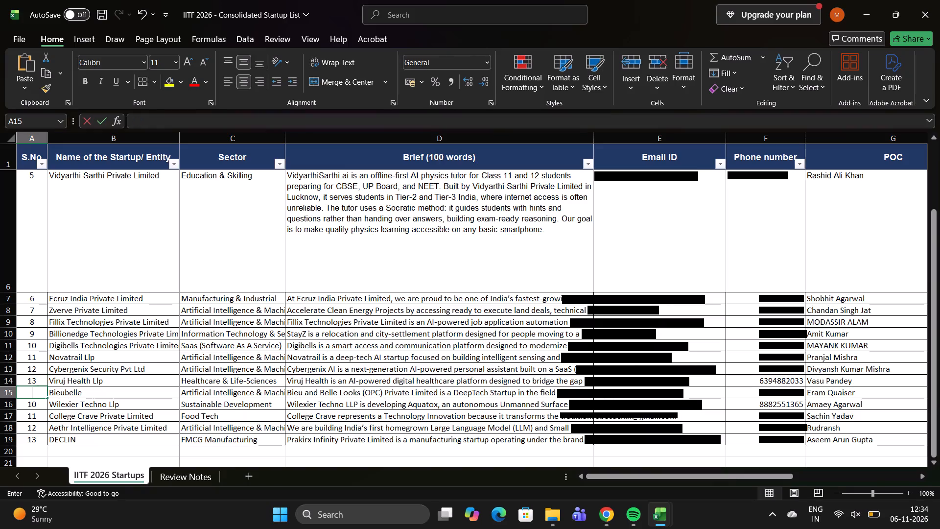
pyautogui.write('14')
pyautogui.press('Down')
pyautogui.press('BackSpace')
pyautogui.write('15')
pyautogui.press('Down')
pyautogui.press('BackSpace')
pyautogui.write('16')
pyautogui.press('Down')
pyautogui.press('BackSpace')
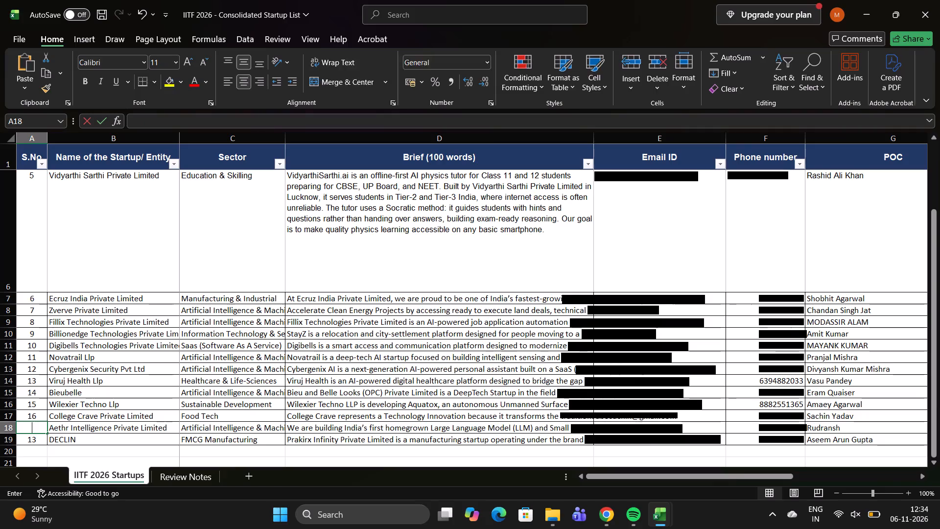
# Number the last two pasted startups, Aethr Intelligence and DECLIN, as S.No. 17 and 18.
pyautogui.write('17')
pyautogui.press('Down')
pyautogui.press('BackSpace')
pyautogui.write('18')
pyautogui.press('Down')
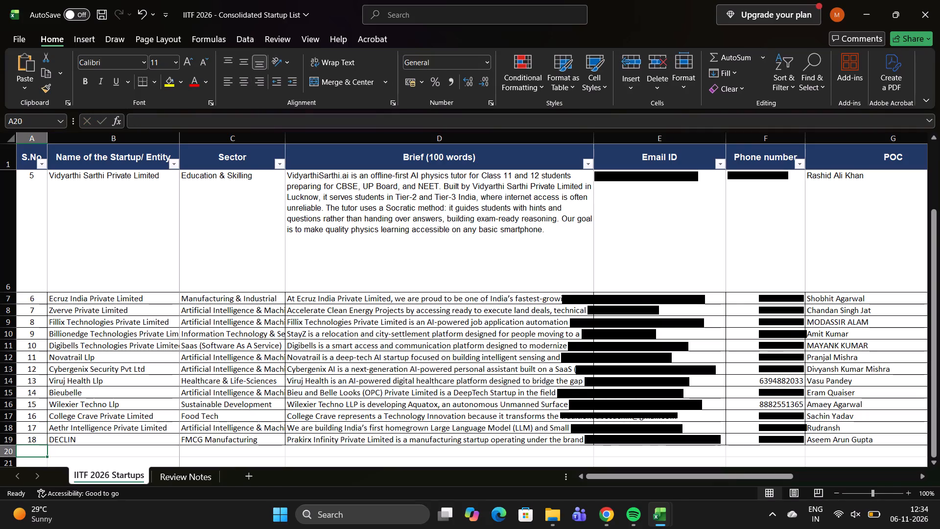
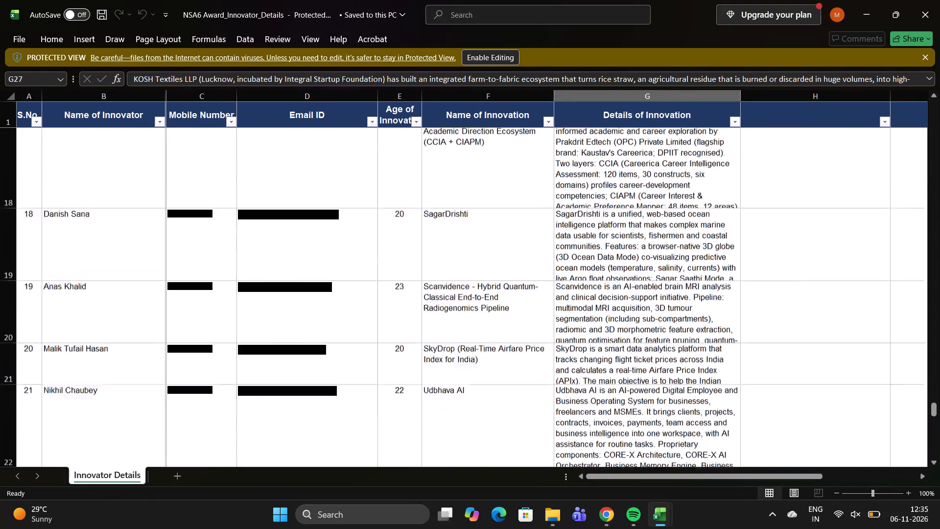
# Select the innovator records in the Innovator Details sheet, starting from the S.No. 1 entry at A2.
pyautogui.scroll(6, 61, 338)
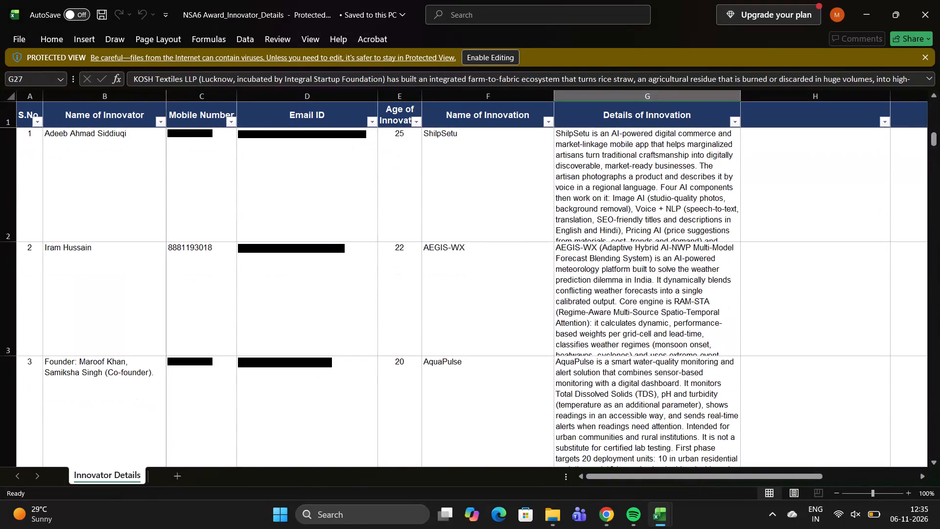
pyautogui.moveTo(32, 192); pyautogui.dragTo(536, 349)
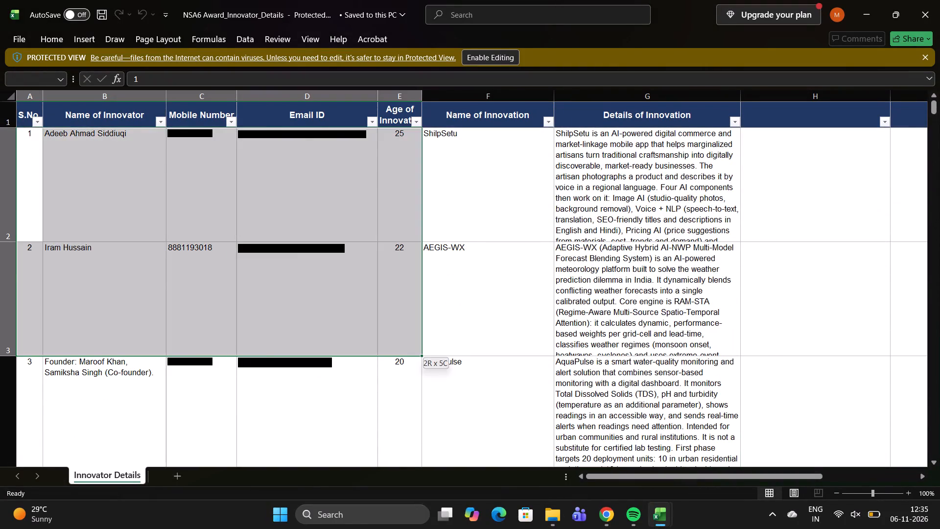
# Copy the 26 innovator entries, columns A to G, from NSA6 Award_Innovator_Details into IITF 2026 Startups below DECLIN, starting at A20.
pyautogui.moveTo(536, 349); pyautogui.dragTo(587, 397)
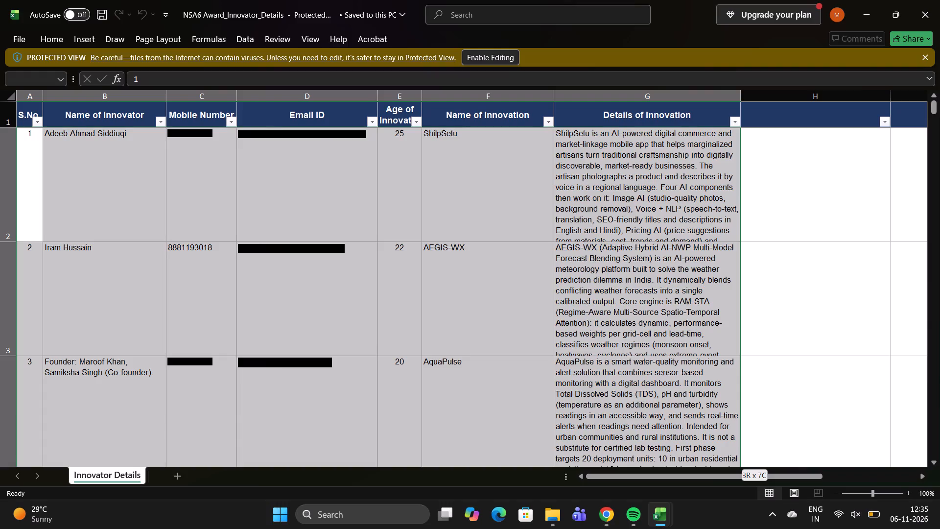
pyautogui.moveTo(587, 397); pyautogui.dragTo(585, 528)
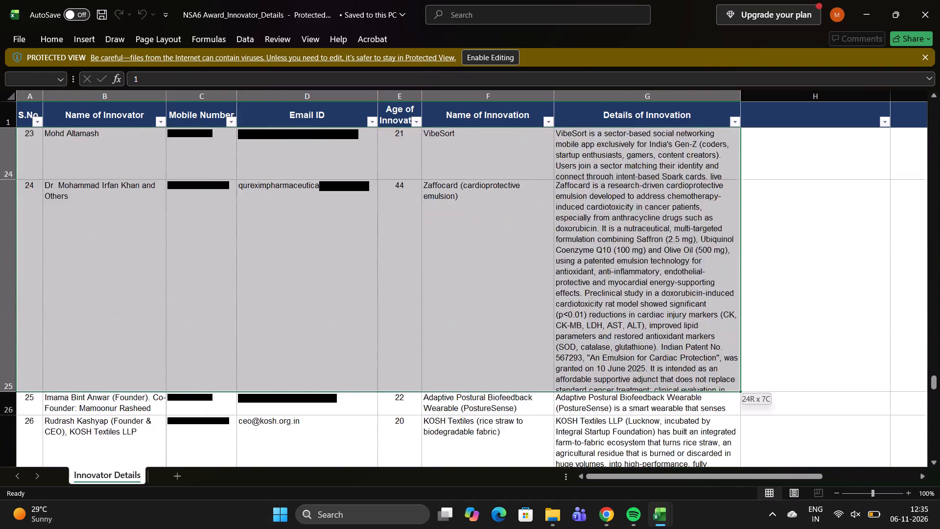
pyautogui.moveTo(585, 528); pyautogui.dragTo(548, 235)
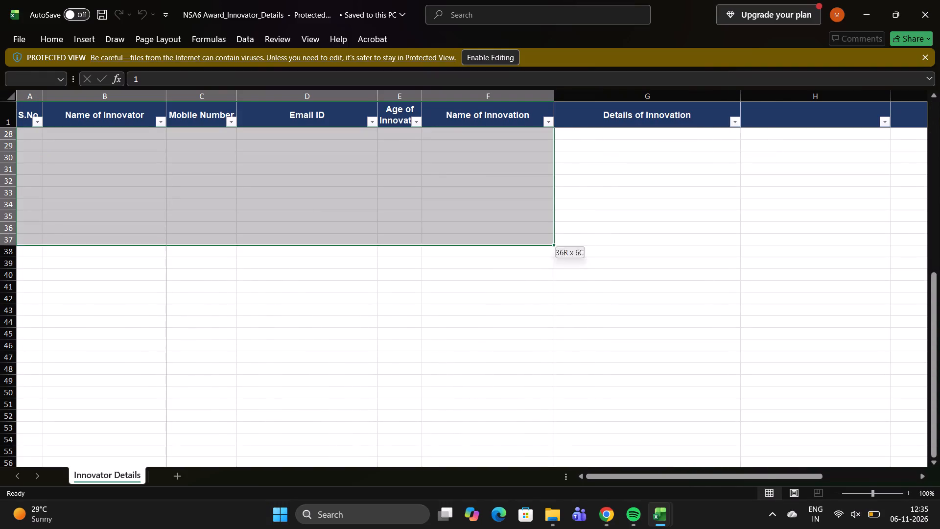
pyautogui.moveTo(548, 235); pyautogui.dragTo(562, 158)
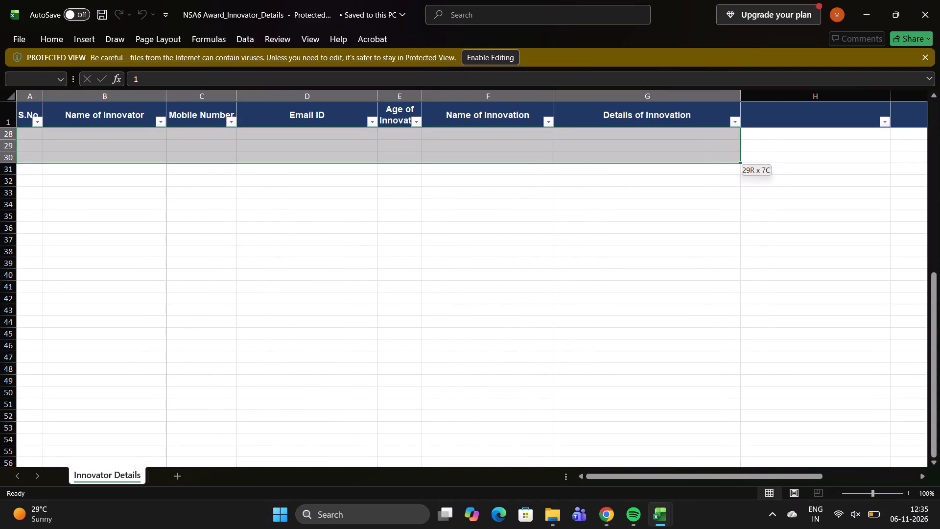
pyautogui.moveTo(562, 158); pyautogui.dragTo(544, 269)
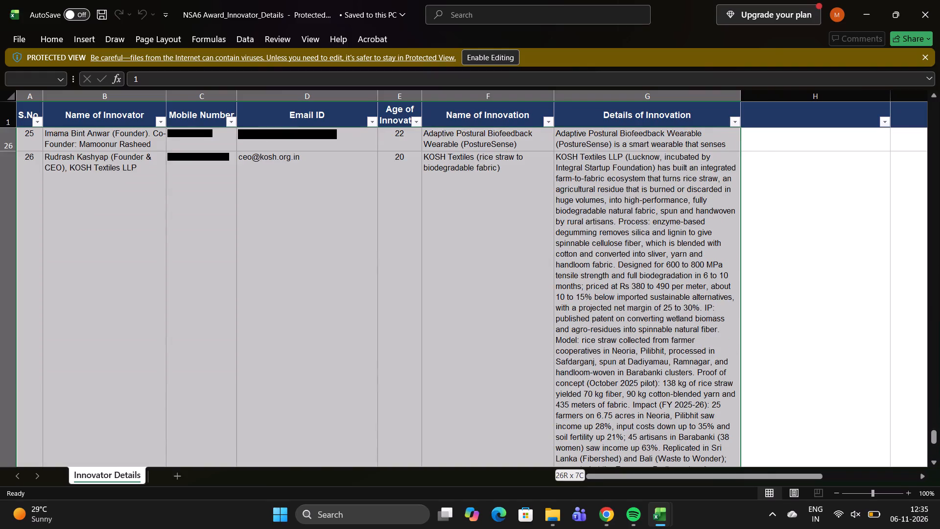
pyautogui.moveTo(544, 269); pyautogui.dragTo(698, 333)
pyautogui.scroll(-4, 698, 333)
pyautogui.scroll(1, 698, 333)
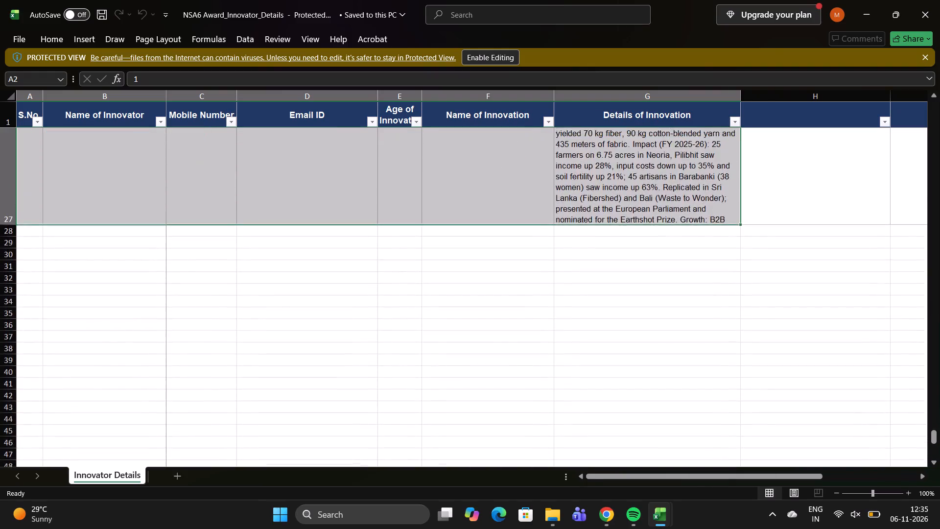
pyautogui.scroll(2, 698, 333)
pyautogui.hotkey('ctrl', 'c')
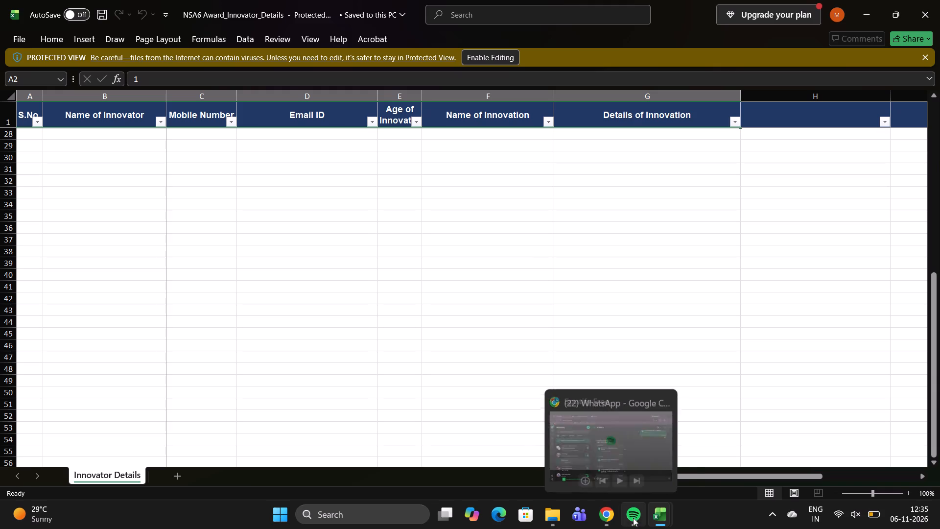
pyautogui.click(596, 461)
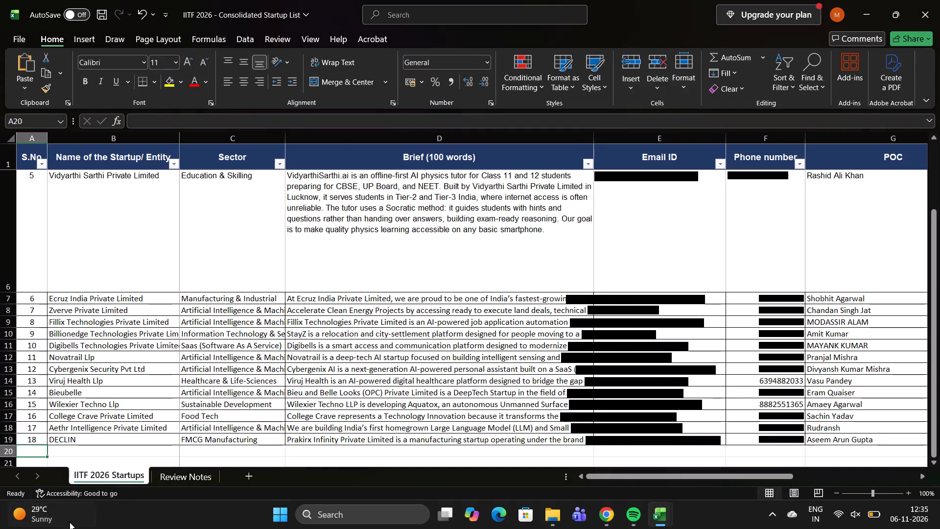
pyautogui.hotkey('ctrl', 'v')
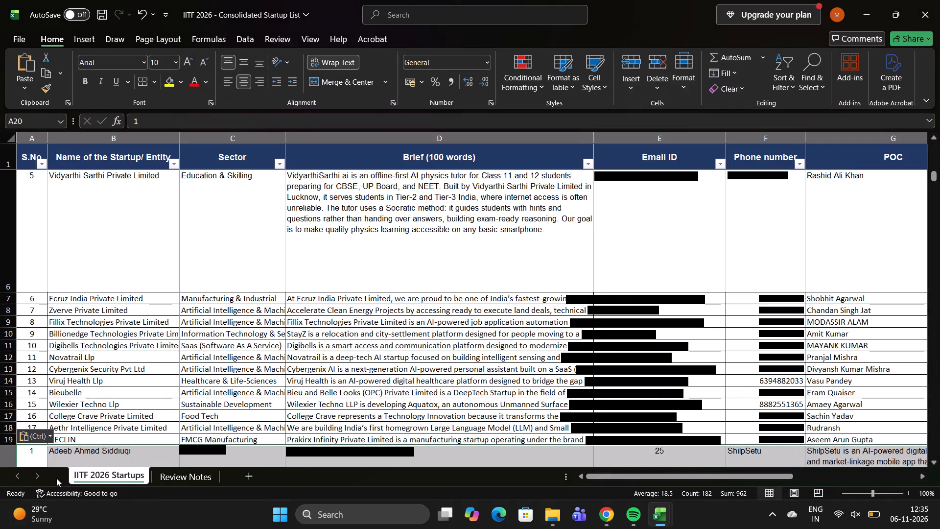
# Examine the pasted innovator rows to check how their columns line up with the startup sheet's headings.
pyautogui.scroll(-1, 56, 478)
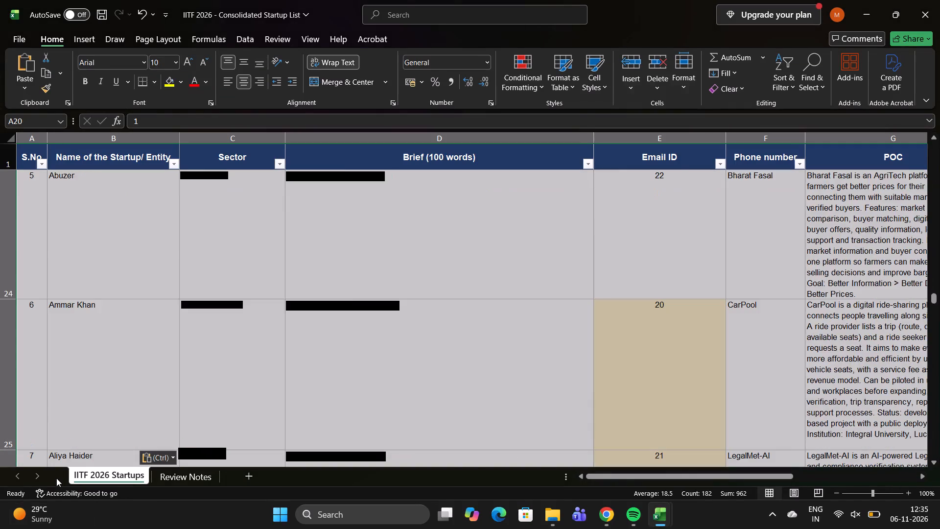
pyautogui.scroll(-1, 56, 478)
pyautogui.scroll(3, 56, 478)
pyautogui.scroll(-1, 56, 478)
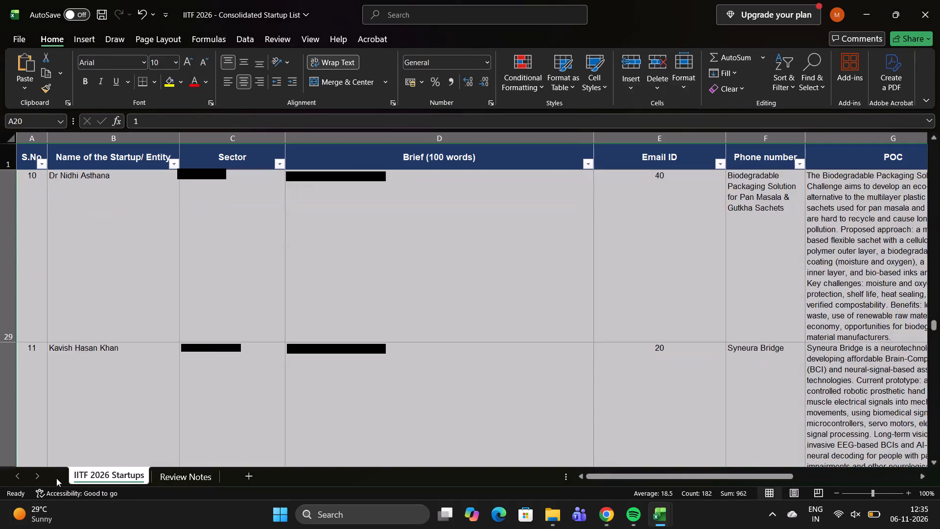
pyautogui.scroll(-1, 56, 478)
pyautogui.scroll(4, 56, 478)
pyautogui.scroll(-2, 56, 478)
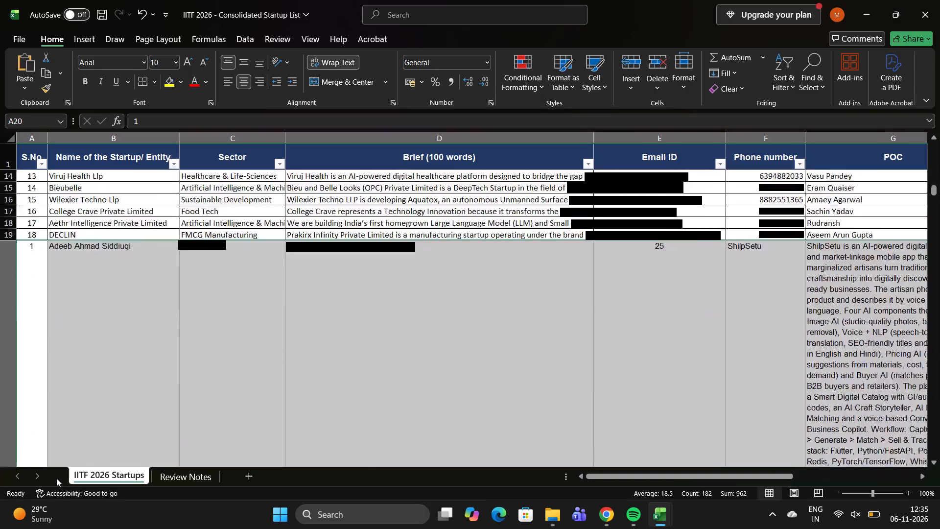
pyautogui.scroll(-1, 56, 478)
pyautogui.scroll(2, 56, 478)
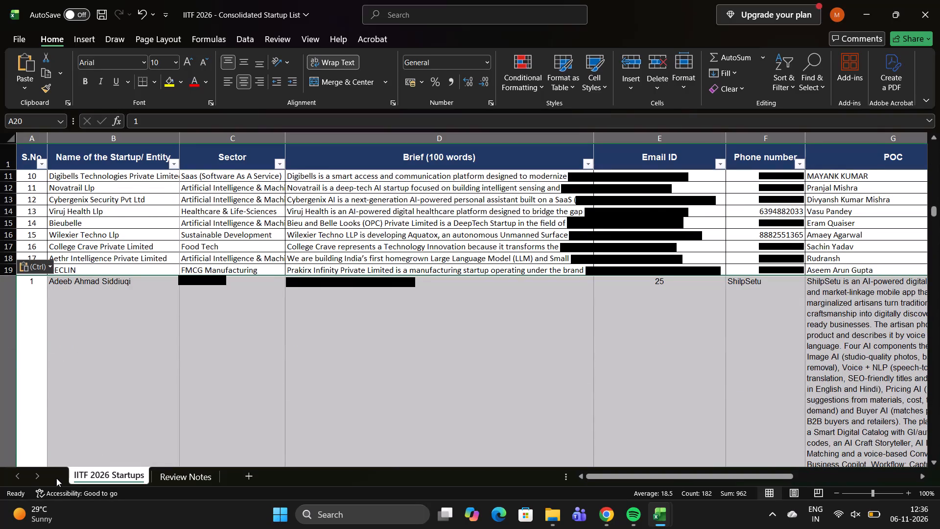
# Try to clear the pasted innovator block starting at A20, below the DECLIN entry.
pyautogui.press('BackSpace')
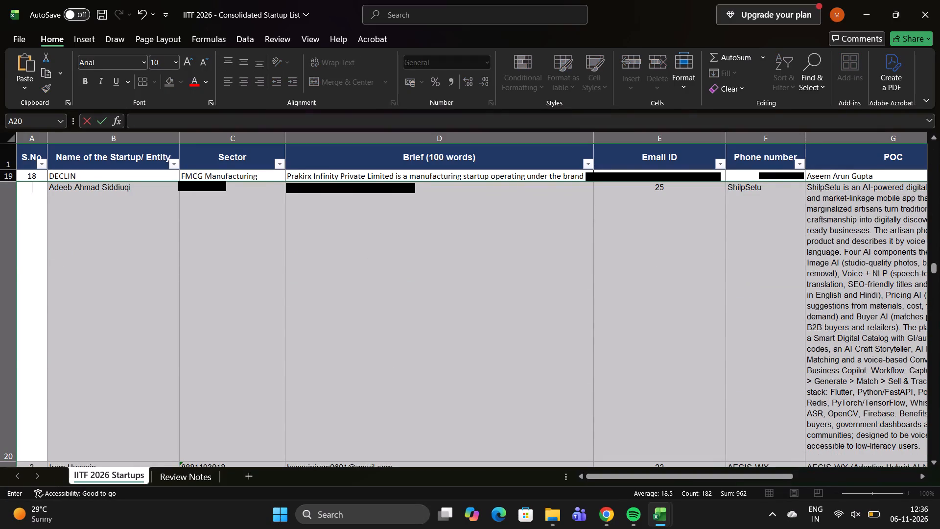
pyautogui.moveTo(28, 188); pyautogui.dragTo(437, 273)
pyautogui.click(437, 273)
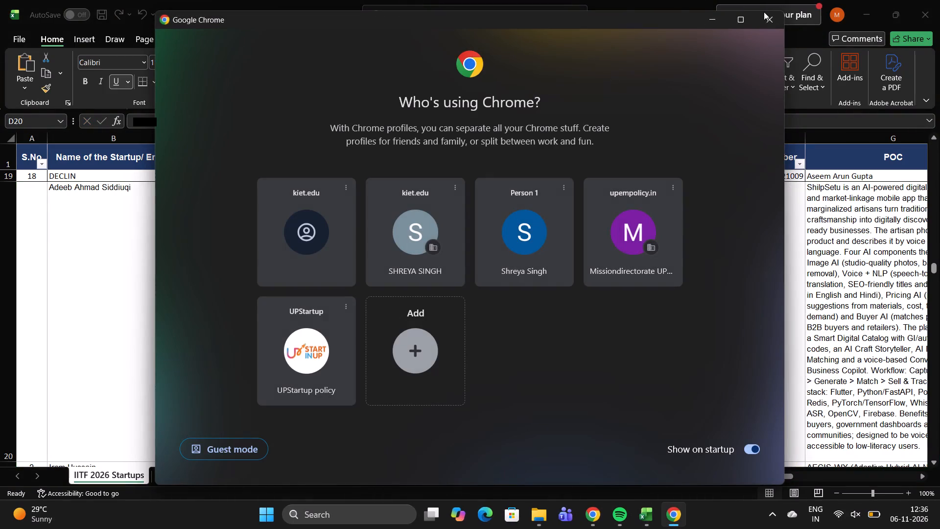
pyautogui.click(765, 15)
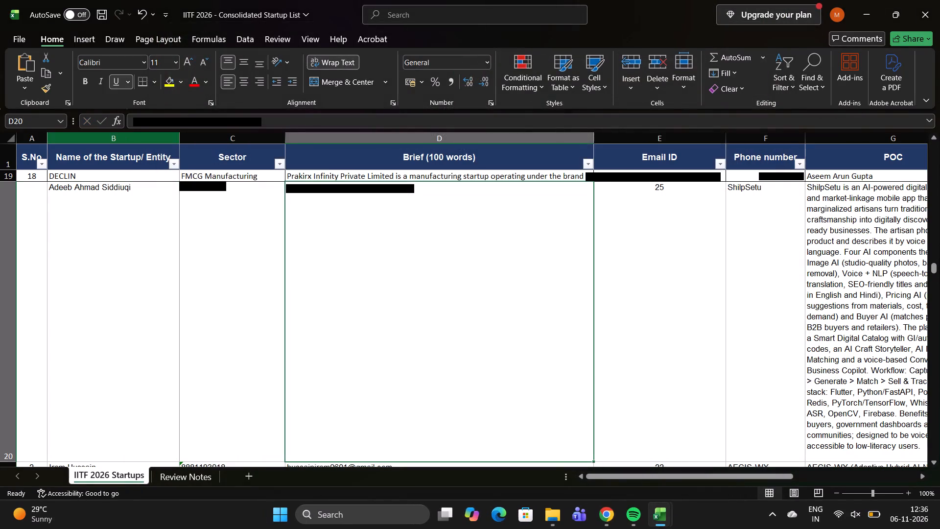
pyautogui.moveTo(31, 199); pyautogui.dragTo(823, 400)
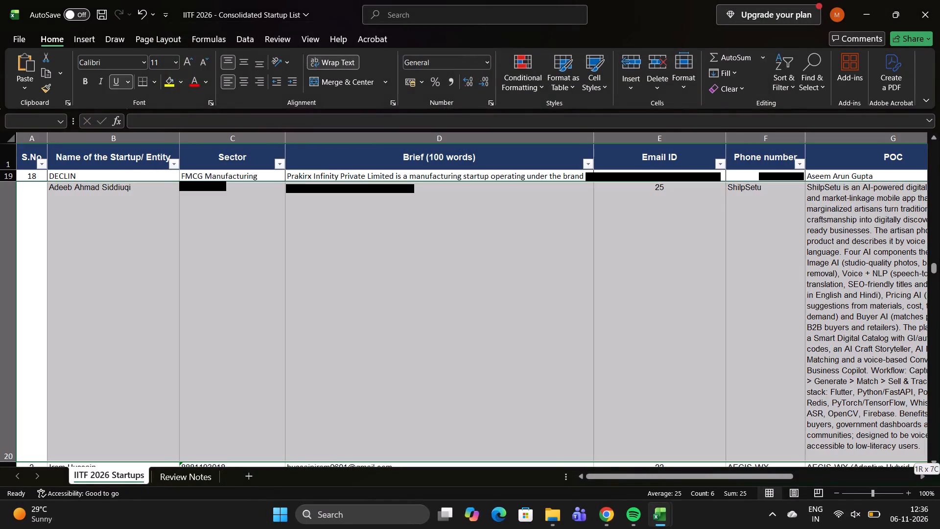
pyautogui.moveTo(823, 400); pyautogui.dragTo(821, 528)
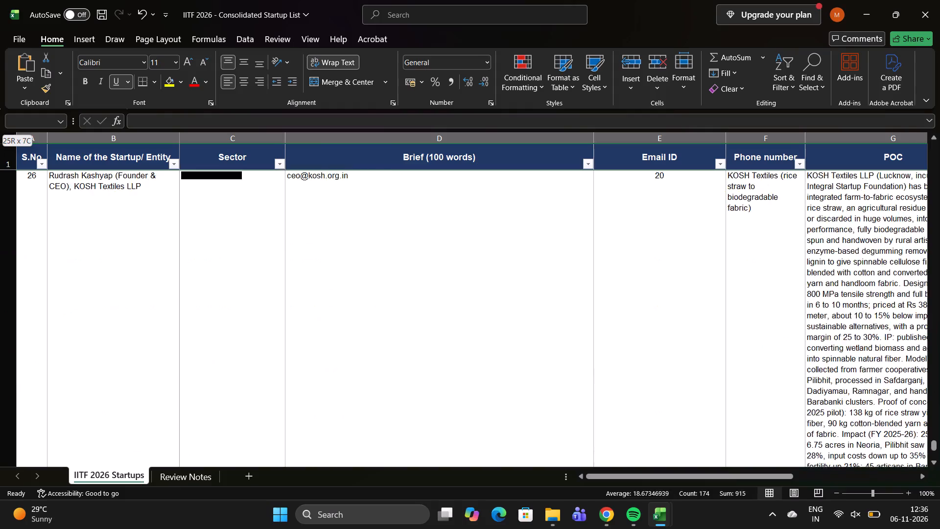
pyautogui.moveTo(821, 528); pyautogui.dragTo(769, 244)
pyautogui.press('BackSpace')
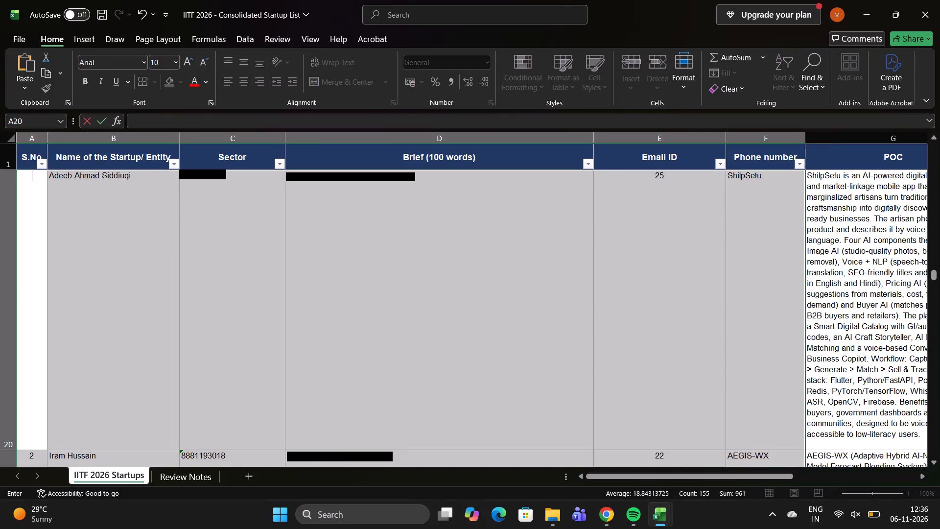
pyautogui.moveTo(29, 218); pyautogui.dragTo(335, 237)
pyautogui.moveTo(335, 237); pyautogui.dragTo(418, 243)
pyautogui.click(418, 243)
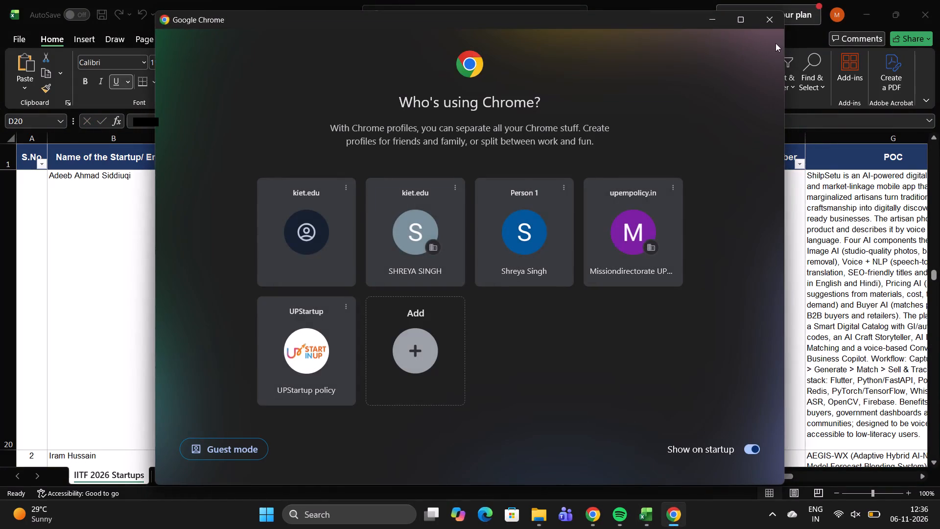
pyautogui.click(769, 22)
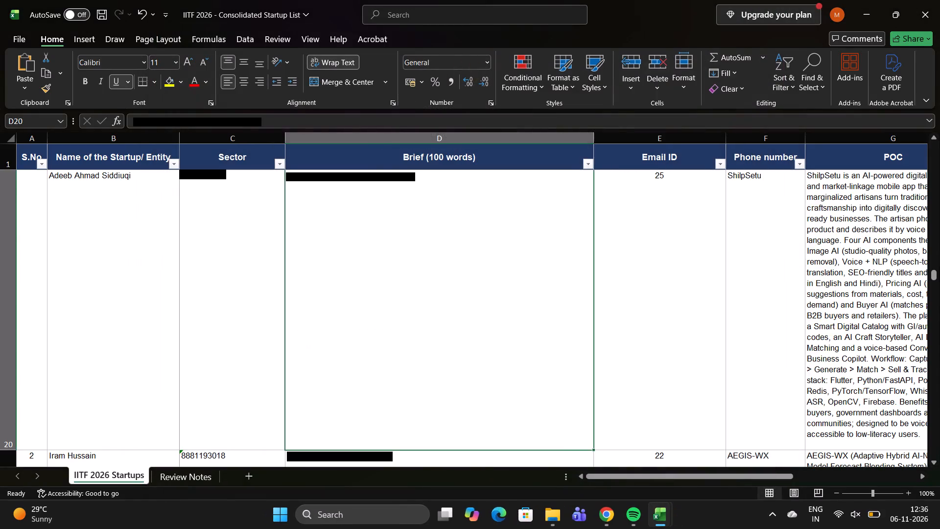
# Clear the remaining cells of row 20, the first pasted innovator entry, from B20 through G20.
pyautogui.scroll(6, 26, 211)
pyautogui.scroll(-1, 26, 211)
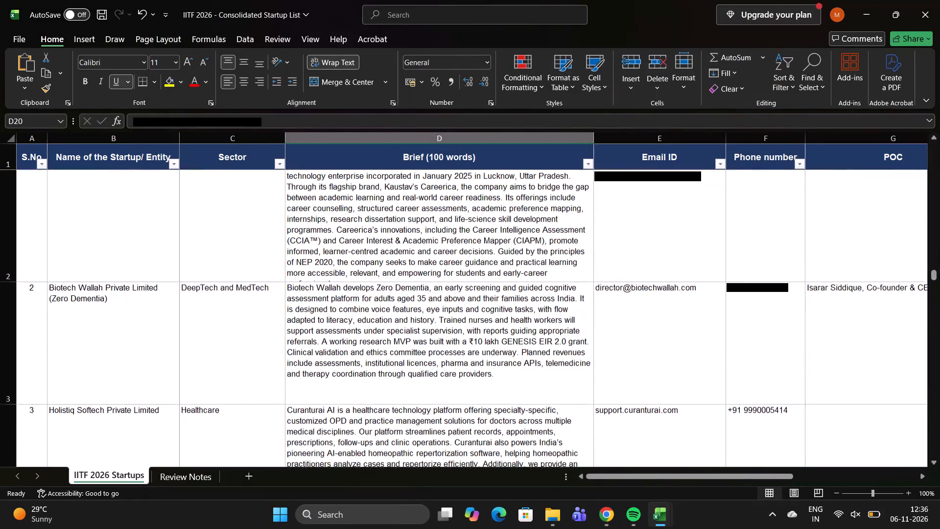
pyautogui.scroll(-7, 26, 211)
pyautogui.scroll(3, 26, 211)
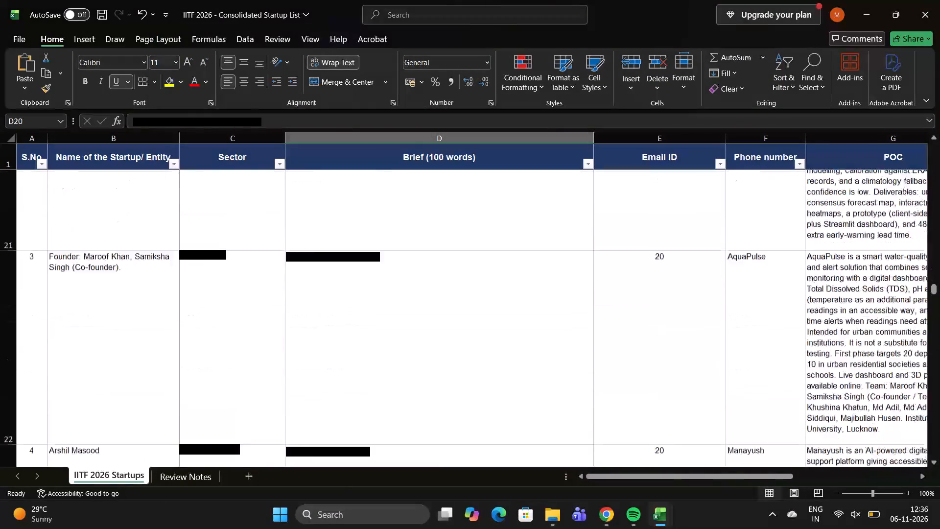
pyautogui.scroll(6, 26, 211)
pyautogui.scroll(-5, 26, 211)
pyautogui.moveTo(71, 258); pyautogui.dragTo(691, 257)
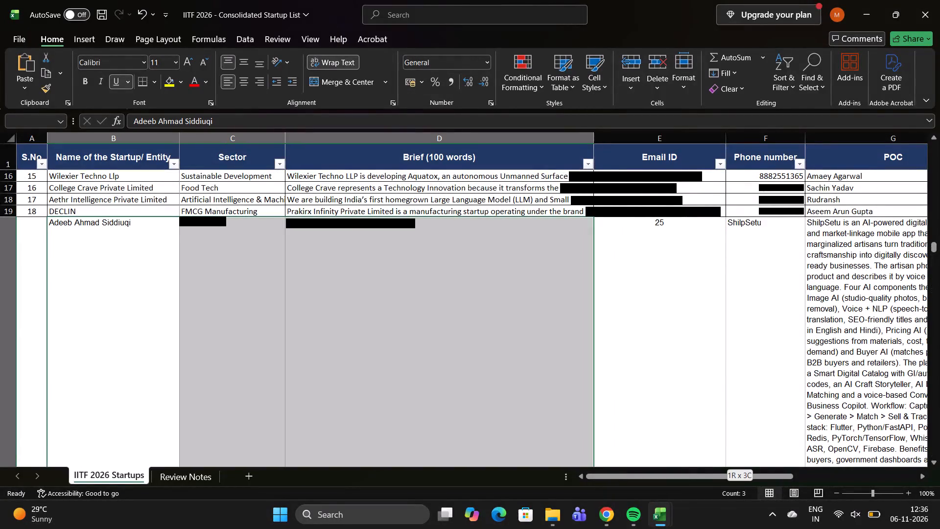
pyautogui.moveTo(691, 257); pyautogui.dragTo(830, 258)
pyautogui.press('BackSpace')
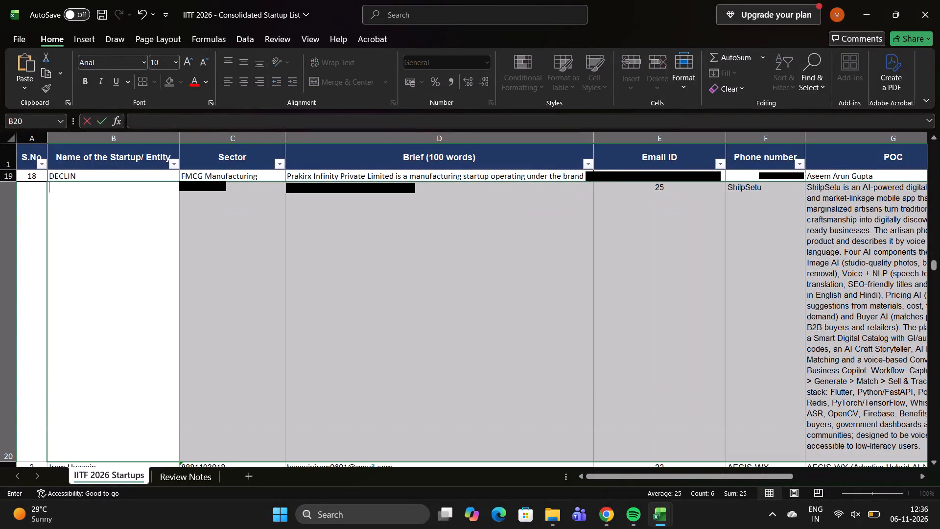
pyautogui.press('Right')
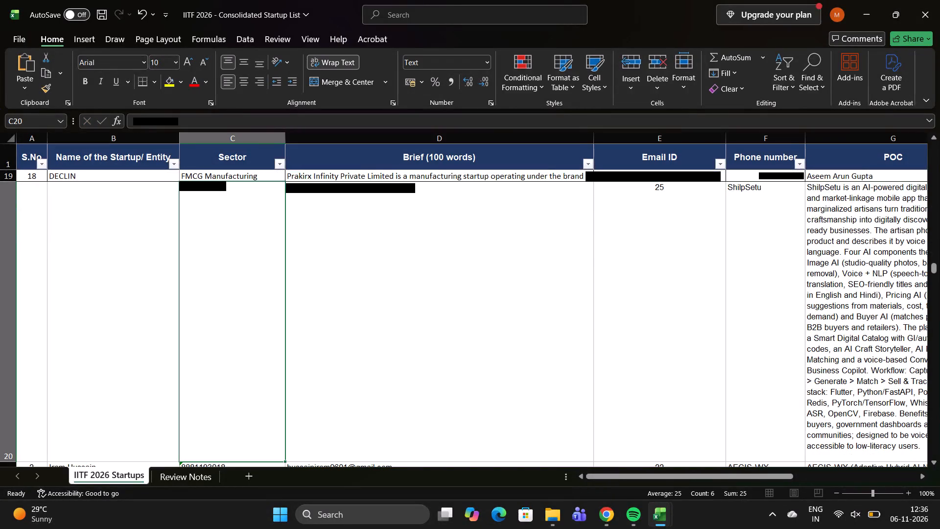
pyautogui.press('BackSpace')
pyautogui.press('Right')
pyautogui.press('BackSpace')
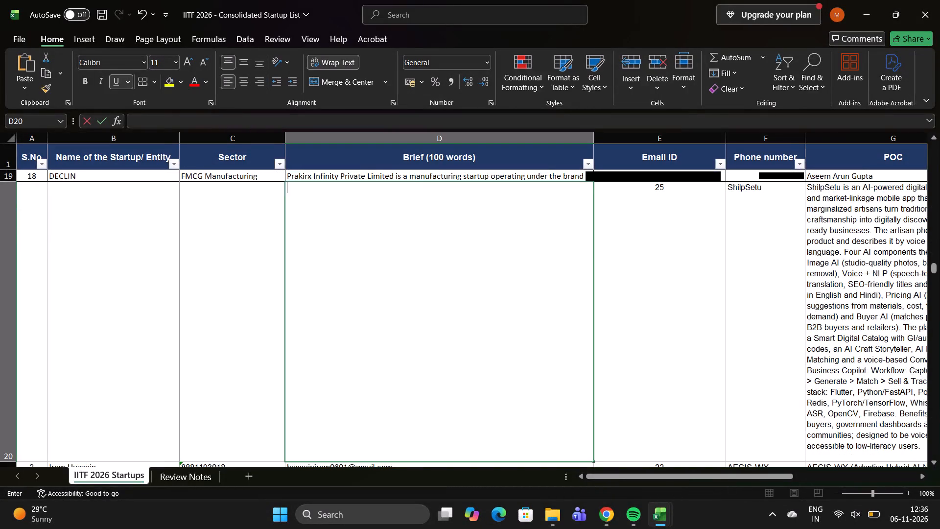
pyautogui.press('Right')
pyautogui.press('BackSpace')
pyautogui.press('Right')
pyautogui.press('BackSpace')
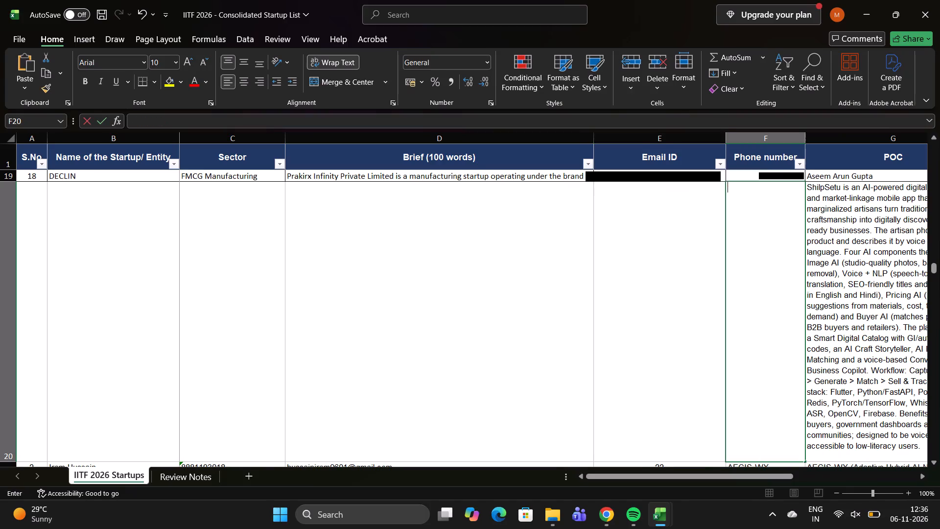
pyautogui.press('Right')
pyautogui.press('BackSpace')
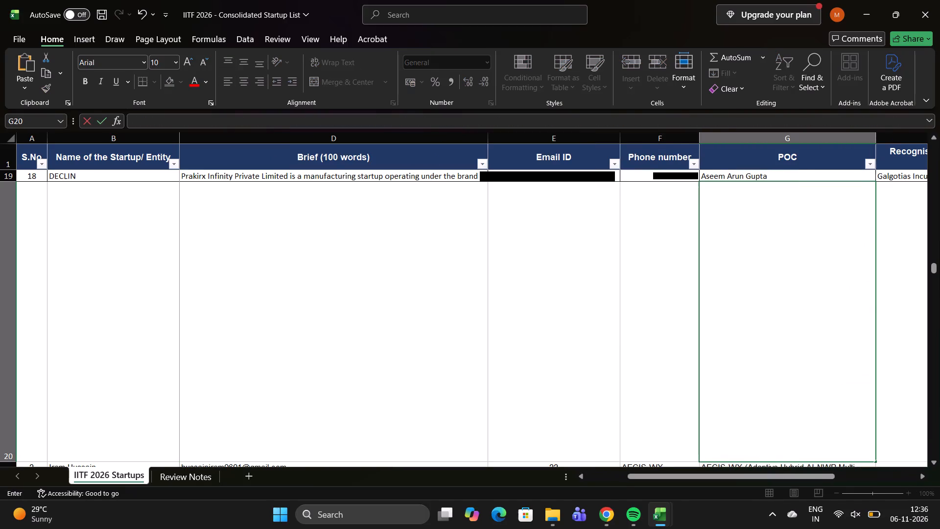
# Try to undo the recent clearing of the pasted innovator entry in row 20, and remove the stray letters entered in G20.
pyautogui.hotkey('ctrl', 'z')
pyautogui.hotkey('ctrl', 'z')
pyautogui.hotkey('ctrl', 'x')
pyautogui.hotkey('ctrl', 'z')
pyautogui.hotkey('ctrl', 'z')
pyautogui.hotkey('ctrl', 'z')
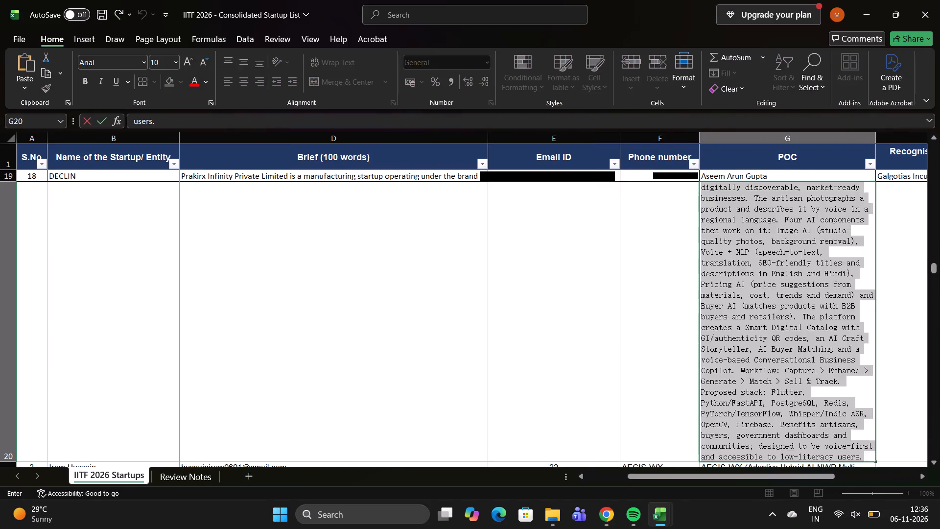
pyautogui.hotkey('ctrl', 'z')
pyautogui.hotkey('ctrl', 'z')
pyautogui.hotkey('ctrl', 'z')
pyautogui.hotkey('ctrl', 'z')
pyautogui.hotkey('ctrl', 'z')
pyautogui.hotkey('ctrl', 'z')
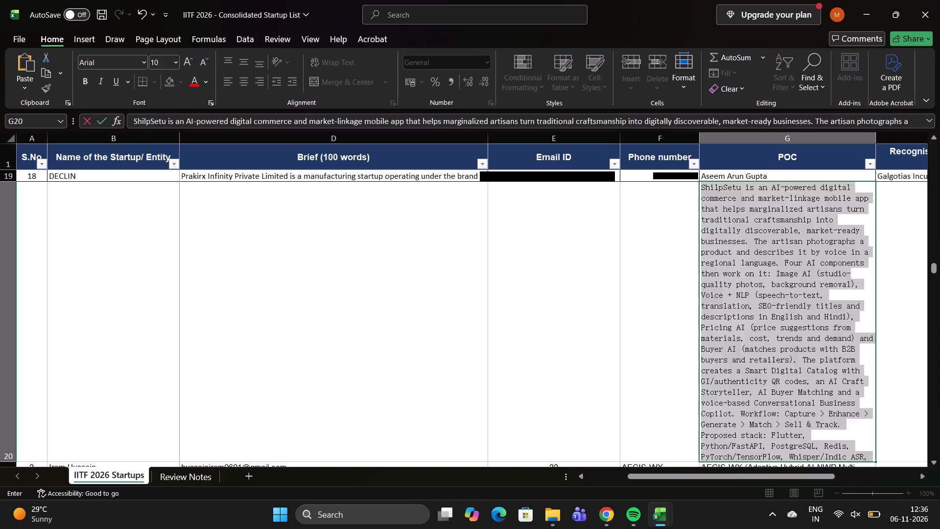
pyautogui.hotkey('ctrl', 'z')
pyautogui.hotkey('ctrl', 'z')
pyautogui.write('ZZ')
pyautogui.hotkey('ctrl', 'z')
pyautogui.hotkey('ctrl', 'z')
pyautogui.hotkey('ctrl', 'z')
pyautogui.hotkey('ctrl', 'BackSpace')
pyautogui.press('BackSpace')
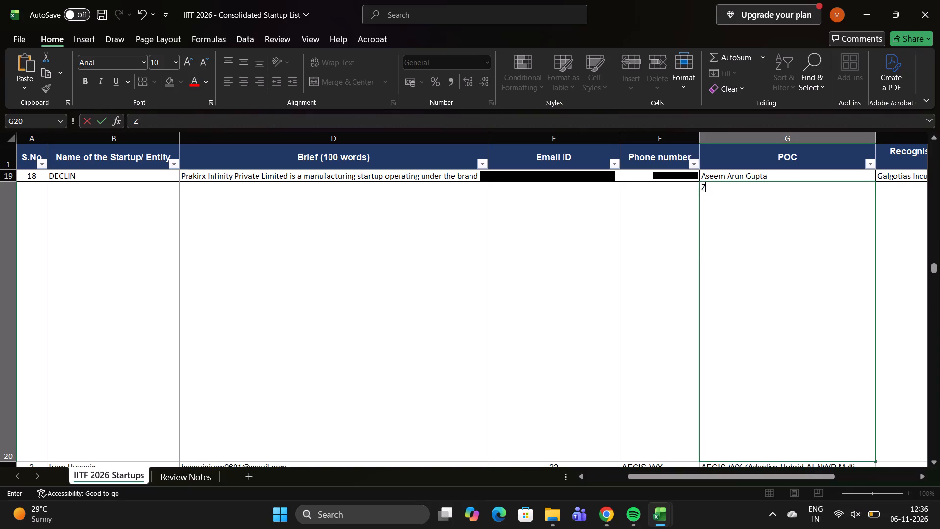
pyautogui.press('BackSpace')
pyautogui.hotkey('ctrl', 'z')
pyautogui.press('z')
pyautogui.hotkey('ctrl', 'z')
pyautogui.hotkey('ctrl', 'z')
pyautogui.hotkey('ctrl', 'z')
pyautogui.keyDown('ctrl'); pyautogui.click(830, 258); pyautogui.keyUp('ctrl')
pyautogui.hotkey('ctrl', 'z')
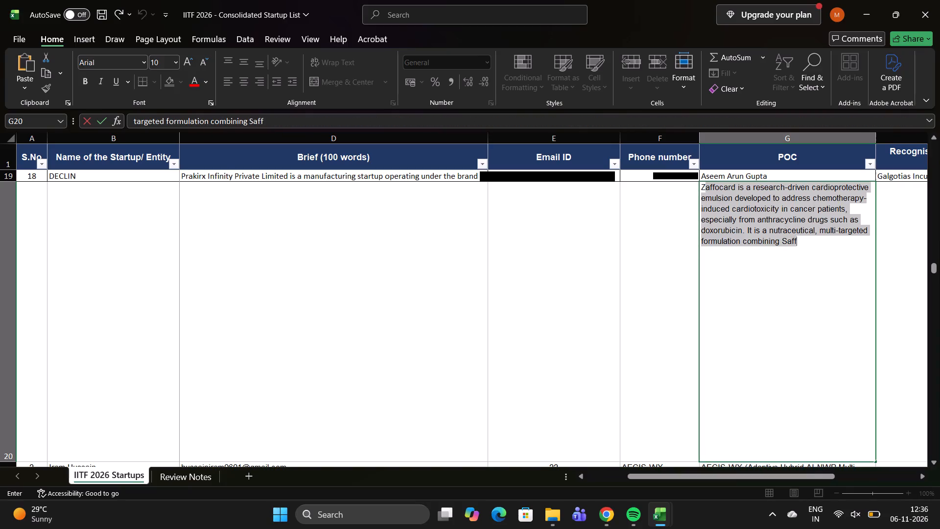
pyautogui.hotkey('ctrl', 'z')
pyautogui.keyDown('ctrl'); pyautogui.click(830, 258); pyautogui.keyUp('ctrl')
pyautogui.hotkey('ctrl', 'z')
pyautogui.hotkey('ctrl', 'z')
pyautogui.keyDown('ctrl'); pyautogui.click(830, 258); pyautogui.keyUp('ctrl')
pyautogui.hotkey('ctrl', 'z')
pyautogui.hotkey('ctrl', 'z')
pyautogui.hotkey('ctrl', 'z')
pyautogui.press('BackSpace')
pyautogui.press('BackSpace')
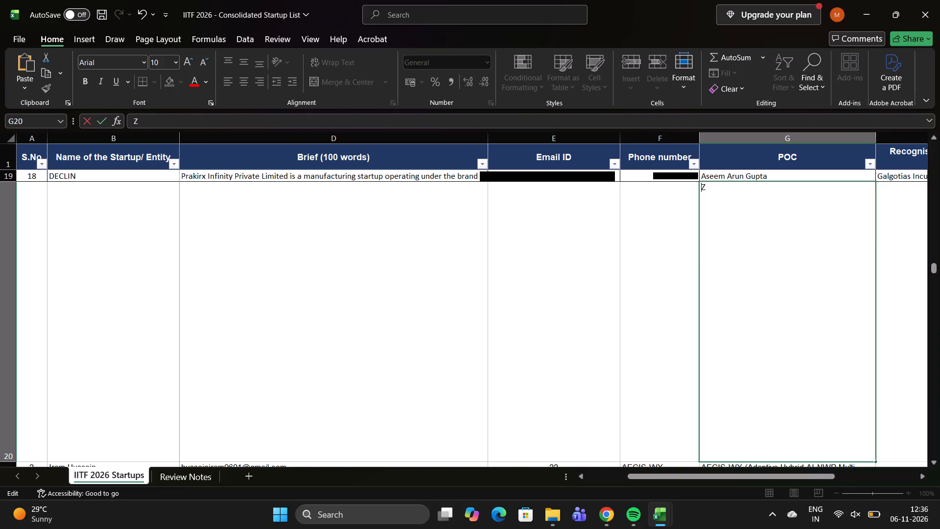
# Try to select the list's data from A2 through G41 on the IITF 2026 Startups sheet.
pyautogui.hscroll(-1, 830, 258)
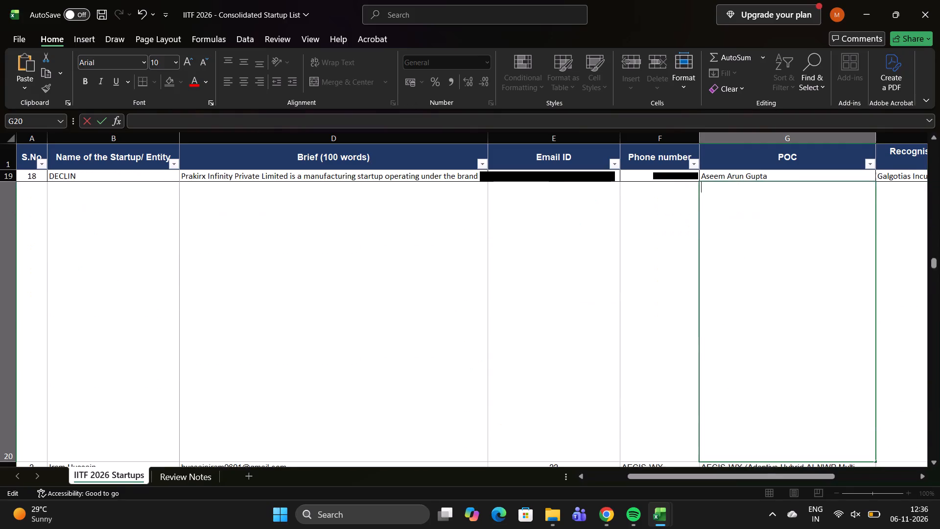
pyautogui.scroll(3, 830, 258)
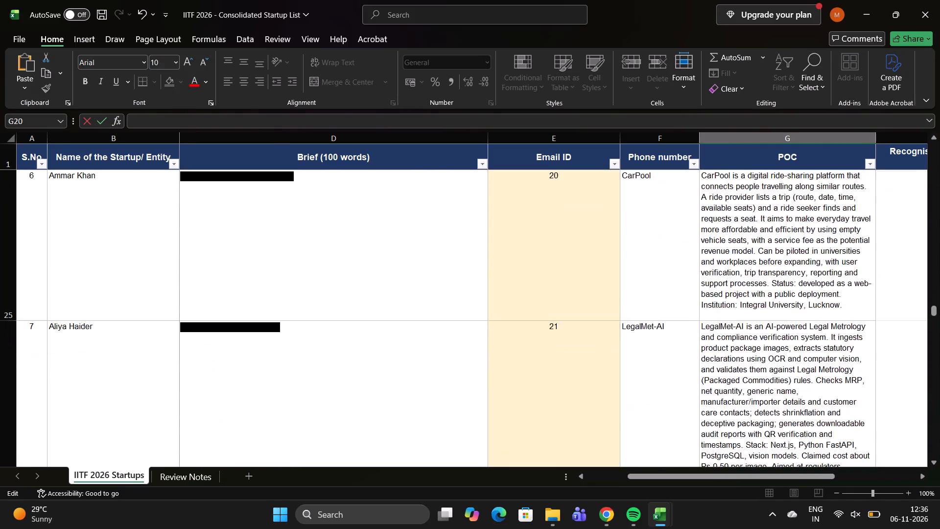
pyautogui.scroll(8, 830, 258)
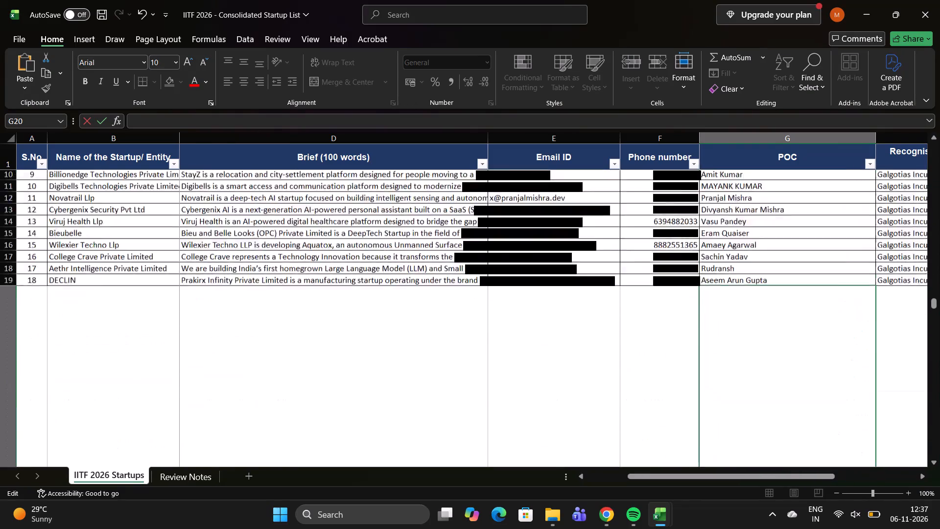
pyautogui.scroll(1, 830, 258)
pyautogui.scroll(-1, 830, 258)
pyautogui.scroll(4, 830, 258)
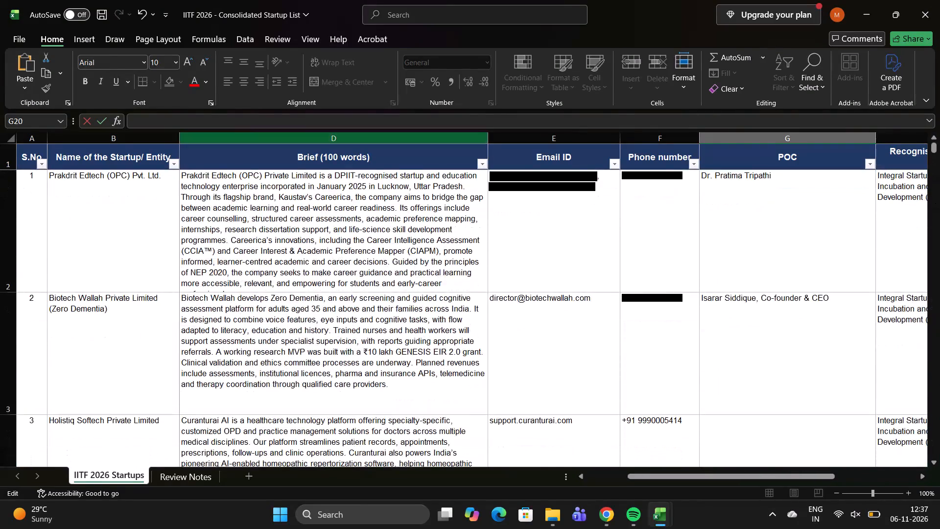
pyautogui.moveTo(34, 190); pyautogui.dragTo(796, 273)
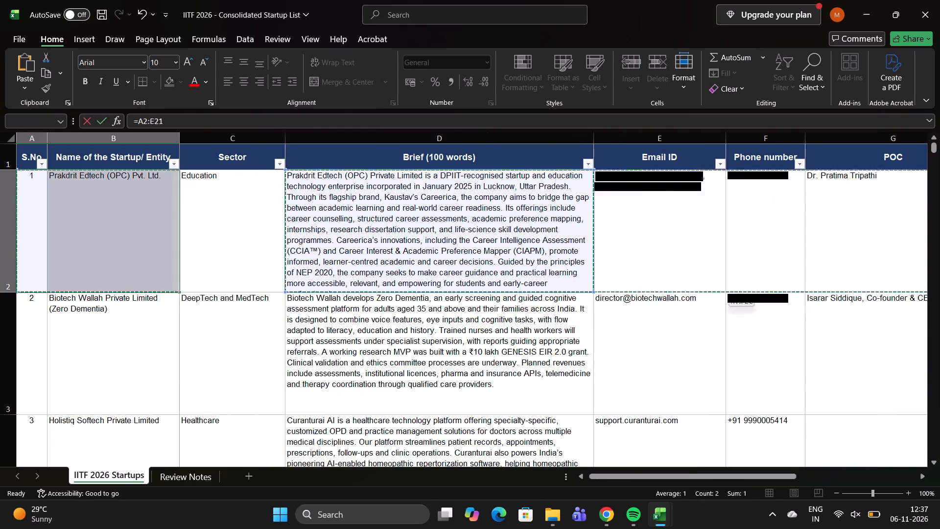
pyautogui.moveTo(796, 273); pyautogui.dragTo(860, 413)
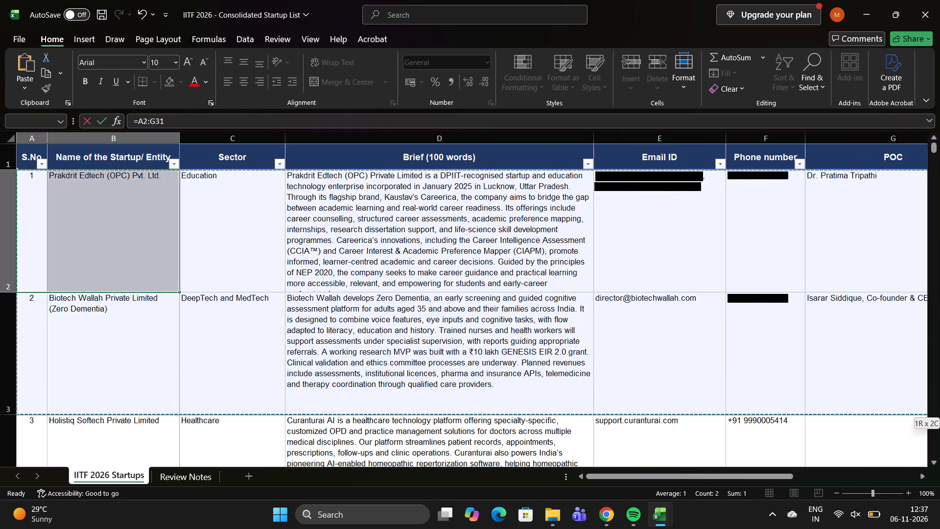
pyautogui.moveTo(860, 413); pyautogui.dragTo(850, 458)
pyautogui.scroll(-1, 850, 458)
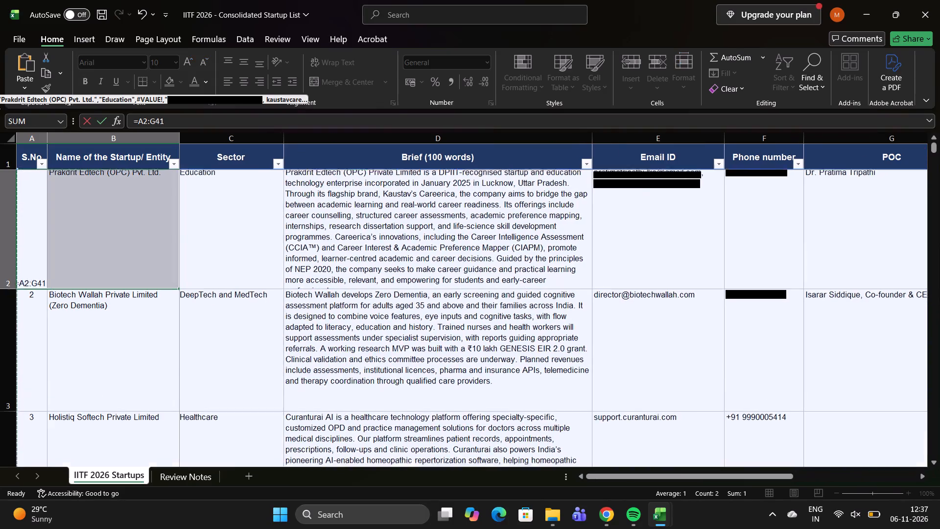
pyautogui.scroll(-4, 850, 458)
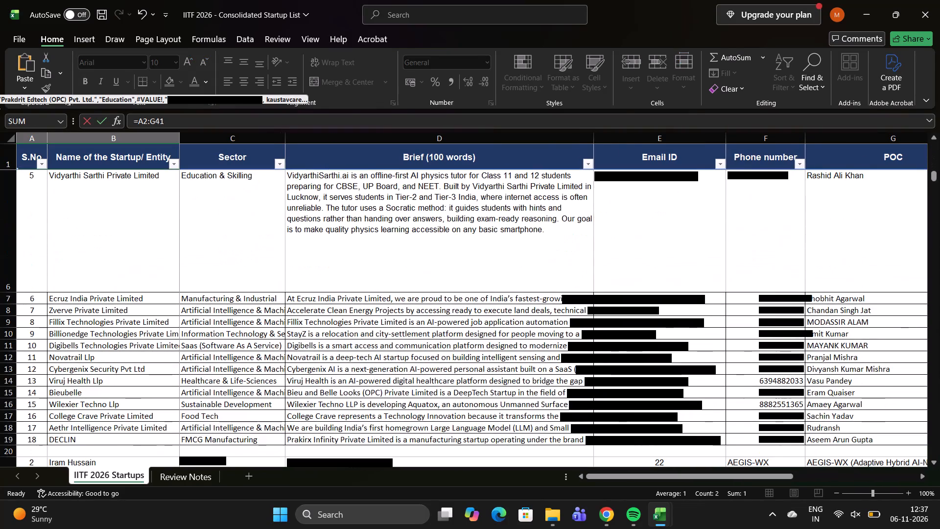
# Close the IITF 2026 - Consolidated Startup List workbook, discarding the unsaved changes.
pyautogui.click(928, 12)
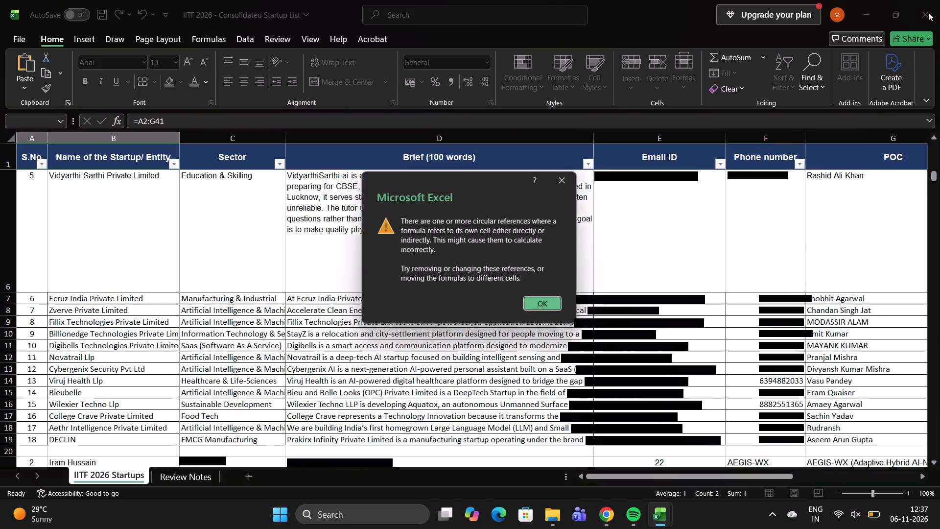
pyautogui.click(543, 304)
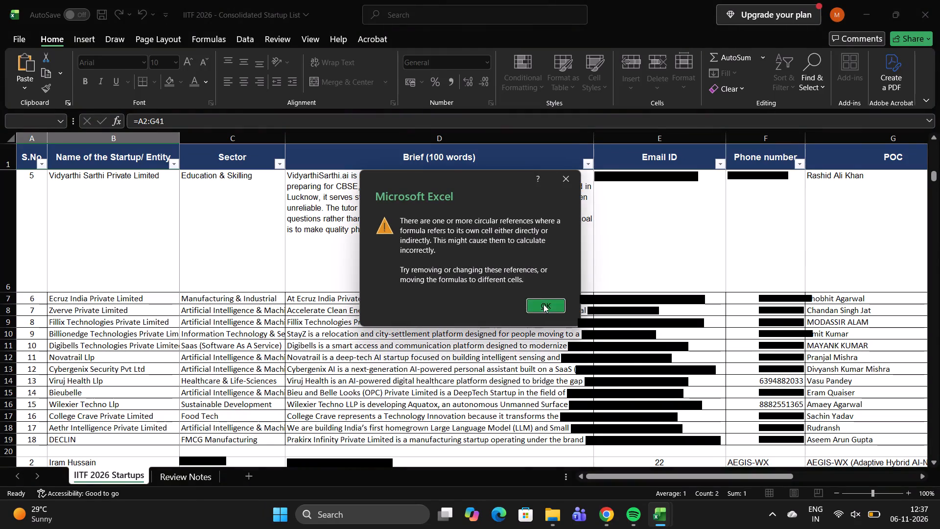
pyautogui.click(513, 341)
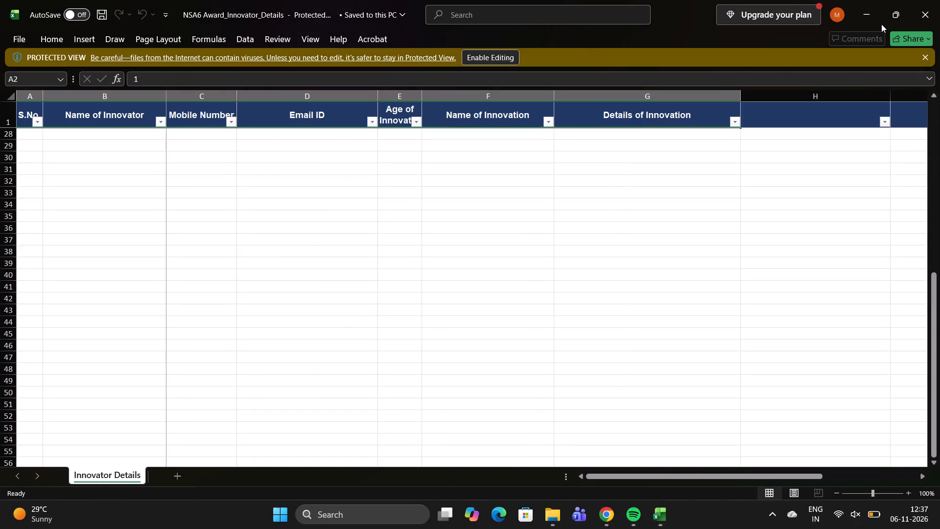
# Close the NSA6 Award_Innovator_Details workbook and choose to remove the recovered files.
pyautogui.click(924, 12)
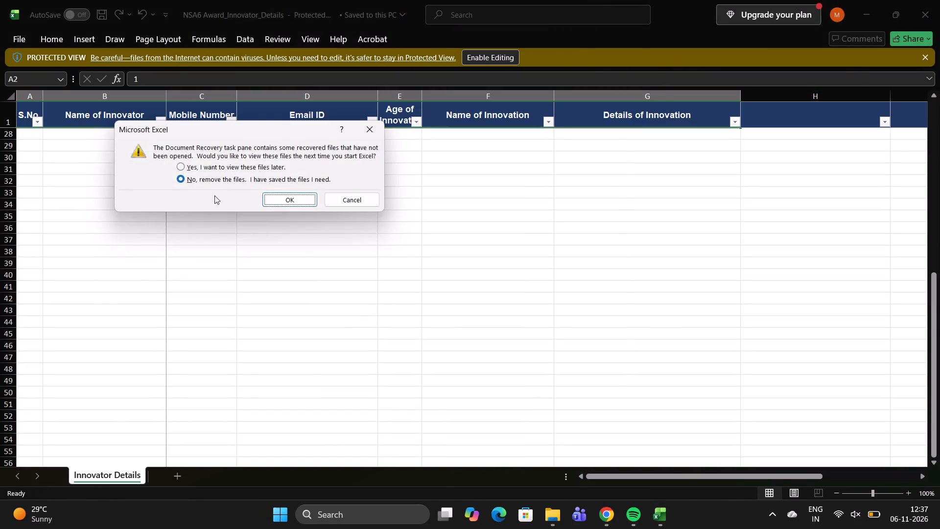
pyautogui.click(306, 197)
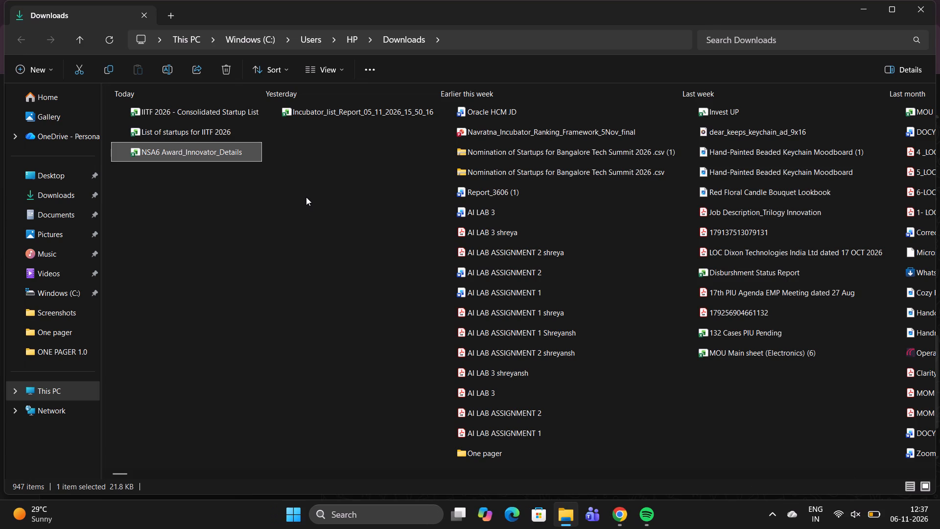
# Open Incubator_list_Report_05_11_2026_15_50_16 from Downloads, look over the Incubator List sheet, and close the workbook.
pyautogui.click(290, 113)
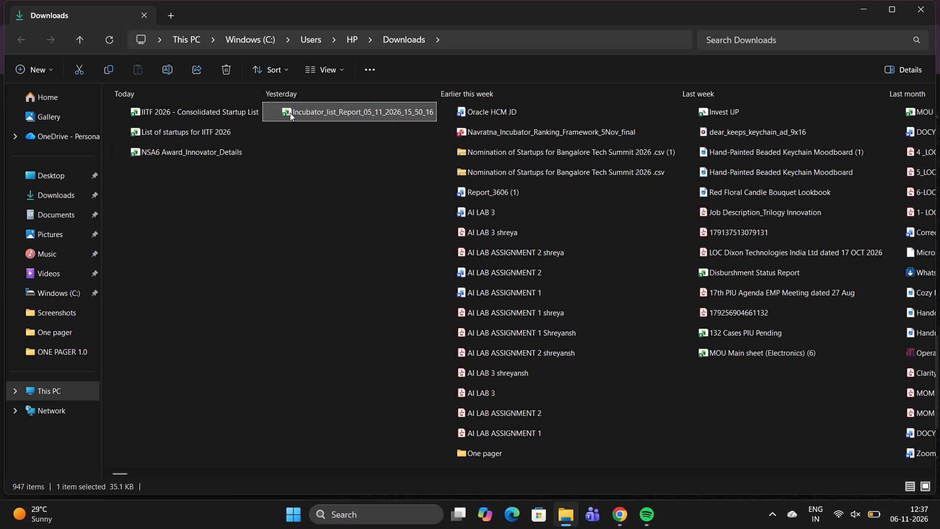
pyautogui.doubleClick(290, 113)
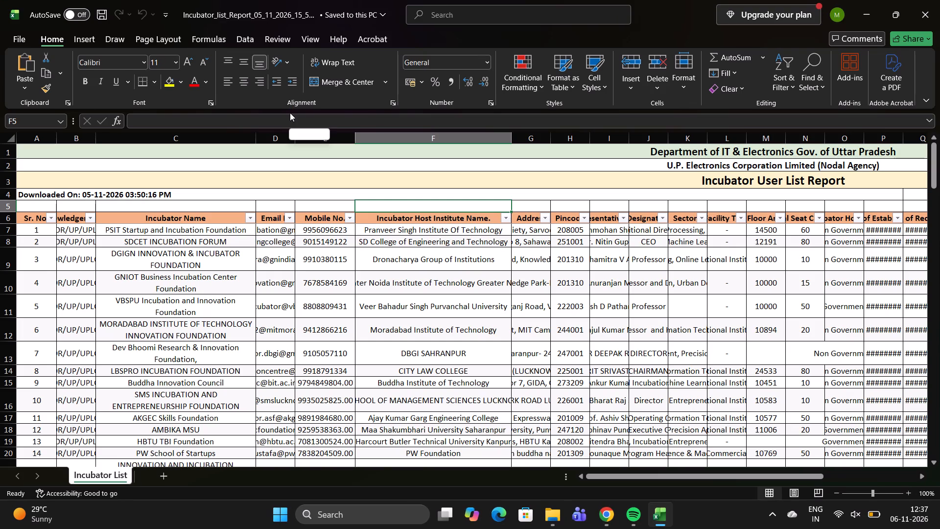
pyautogui.scroll(-4, 305, 211)
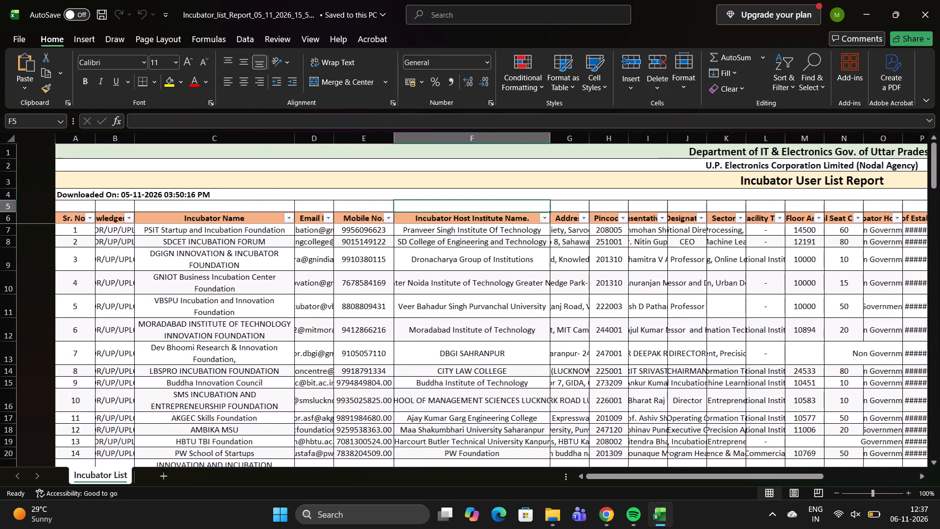
pyautogui.hscroll(-2, 305, 211)
pyautogui.hscroll(1, 305, 211)
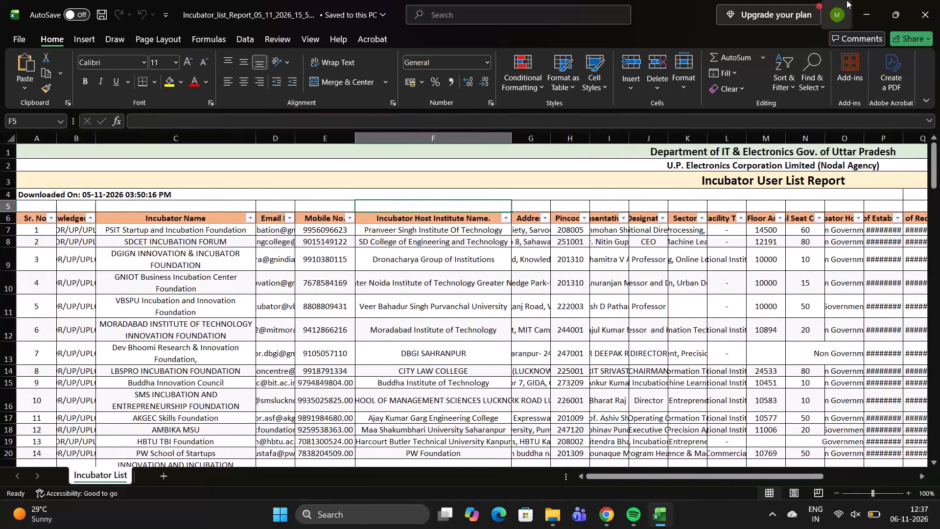
pyautogui.click(934, 8)
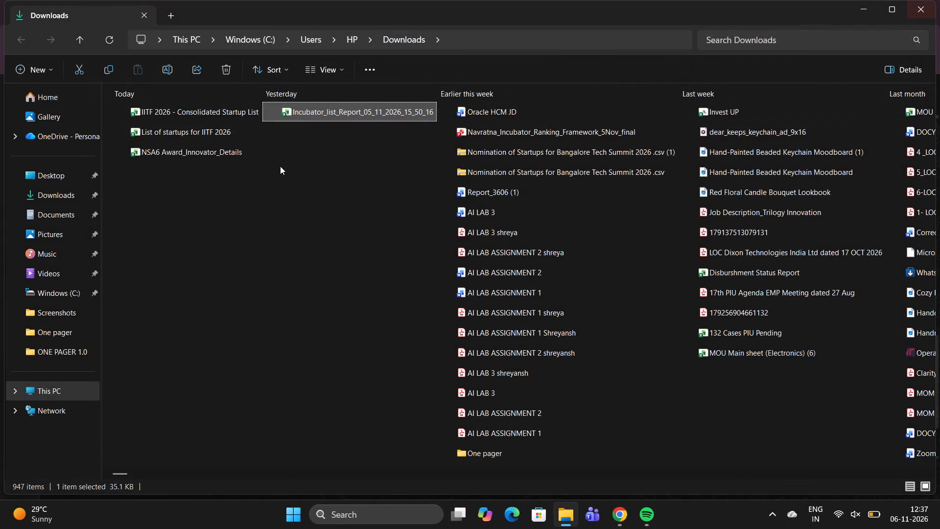
# Reopen the IITF 2026 - Consolidated Startup List workbook from the Downloads folder.
pyautogui.doubleClick(190, 107)
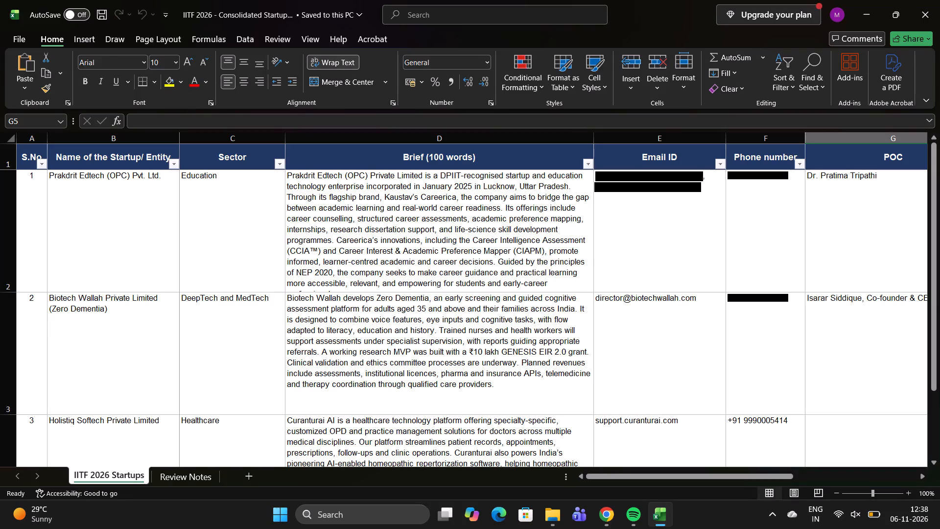
# Select the first three startup entries, A2 through G4, and review the remaining rows of the reopened list.
pyautogui.moveTo(35, 195); pyautogui.dragTo(46, 196)
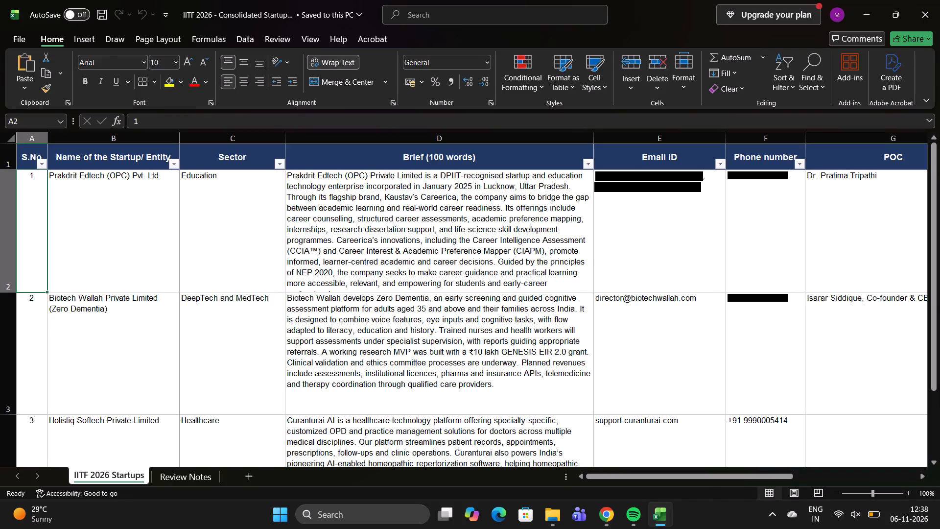
pyautogui.moveTo(46, 196); pyautogui.dragTo(578, 244)
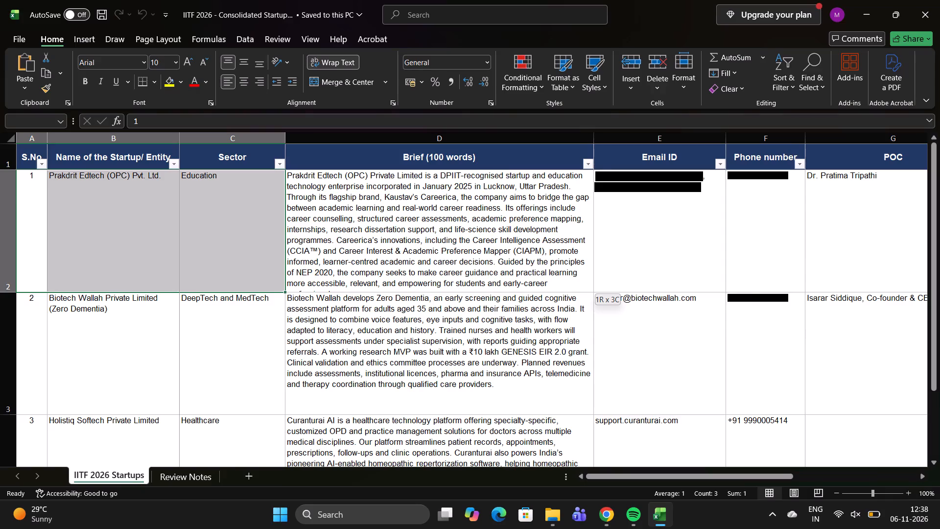
pyautogui.moveTo(578, 244); pyautogui.dragTo(737, 248)
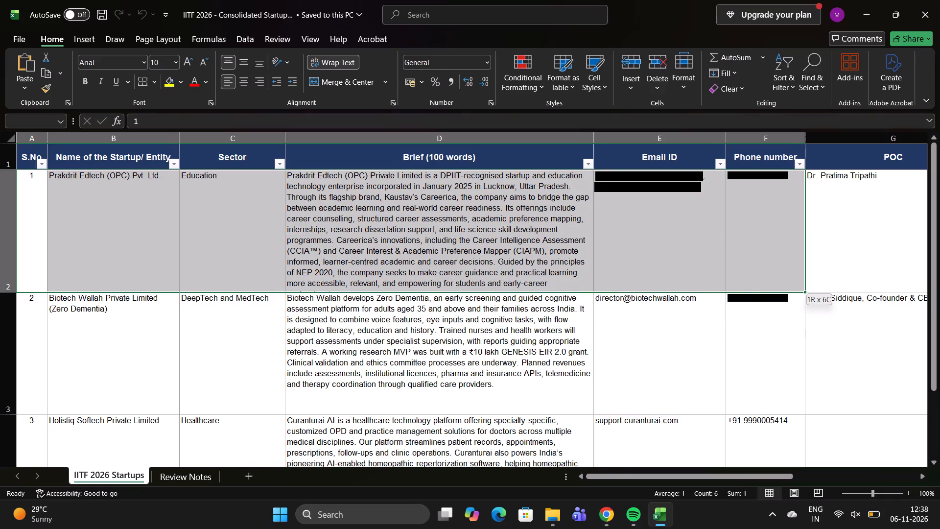
pyautogui.moveTo(737, 248); pyautogui.dragTo(836, 317)
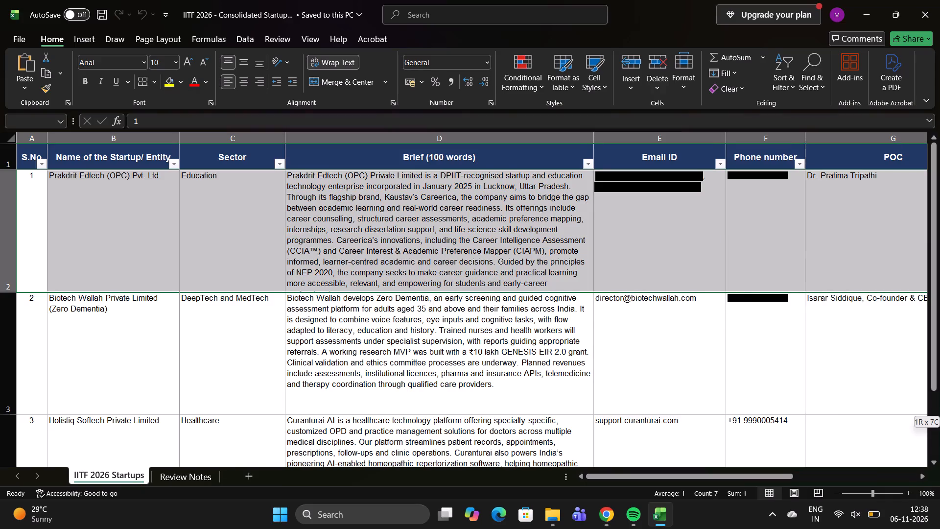
pyautogui.moveTo(836, 317); pyautogui.dragTo(827, 435)
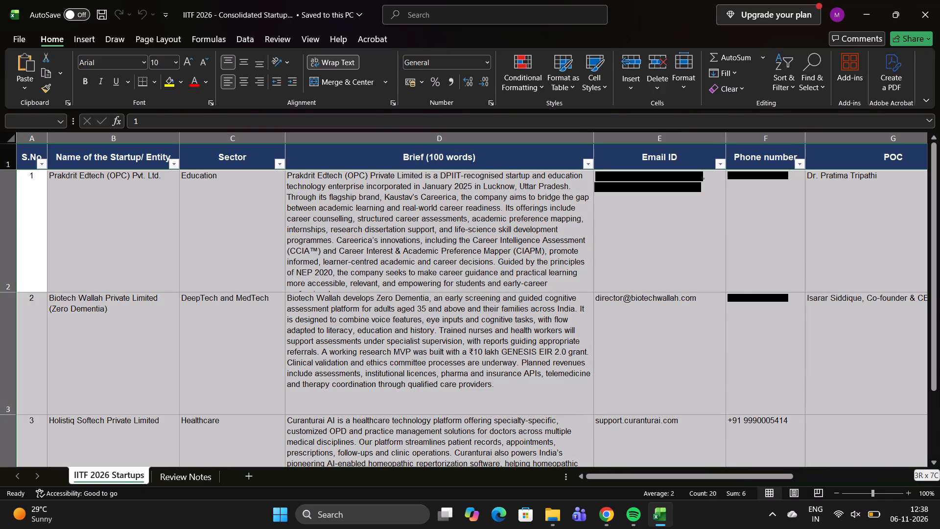
pyautogui.moveTo(827, 435); pyautogui.dragTo(827, 434)
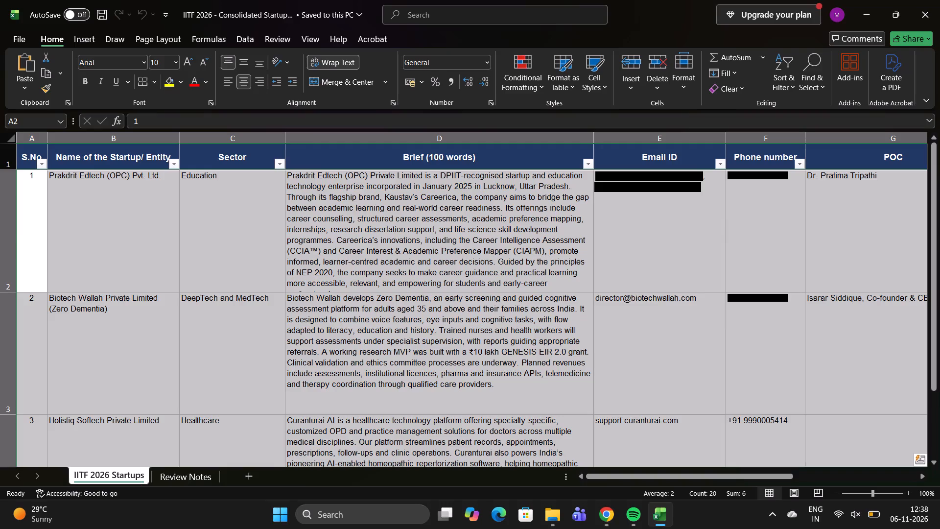
pyautogui.scroll(-6, 827, 434)
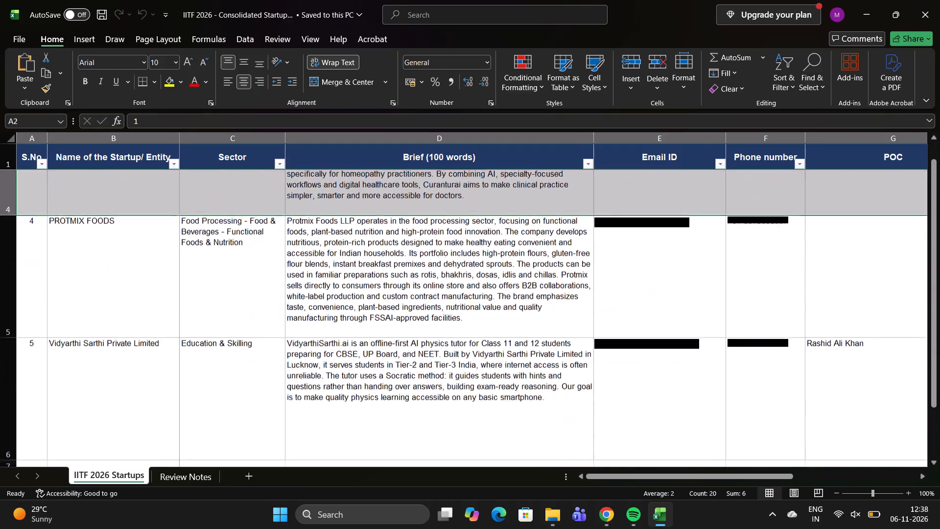
pyautogui.scroll(-2, 827, 434)
pyautogui.scroll(3, 827, 434)
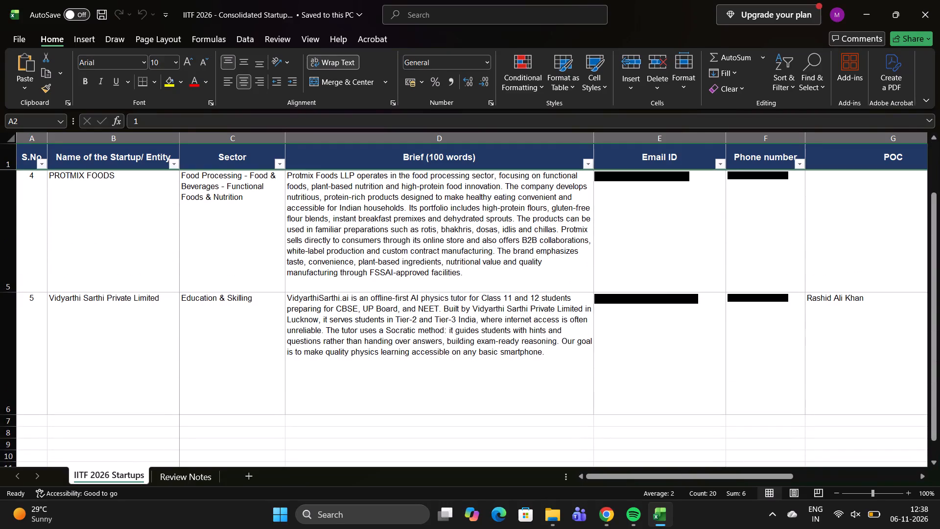
pyautogui.scroll(7, 870, 356)
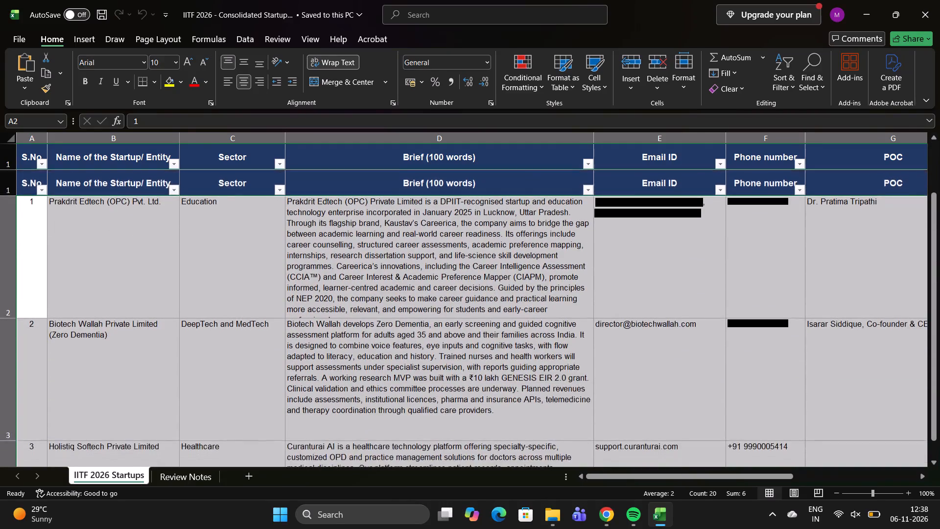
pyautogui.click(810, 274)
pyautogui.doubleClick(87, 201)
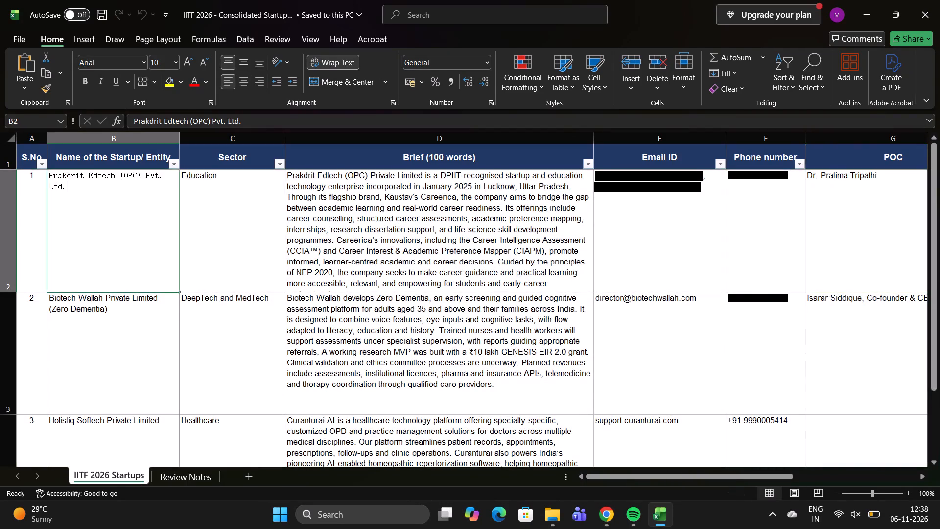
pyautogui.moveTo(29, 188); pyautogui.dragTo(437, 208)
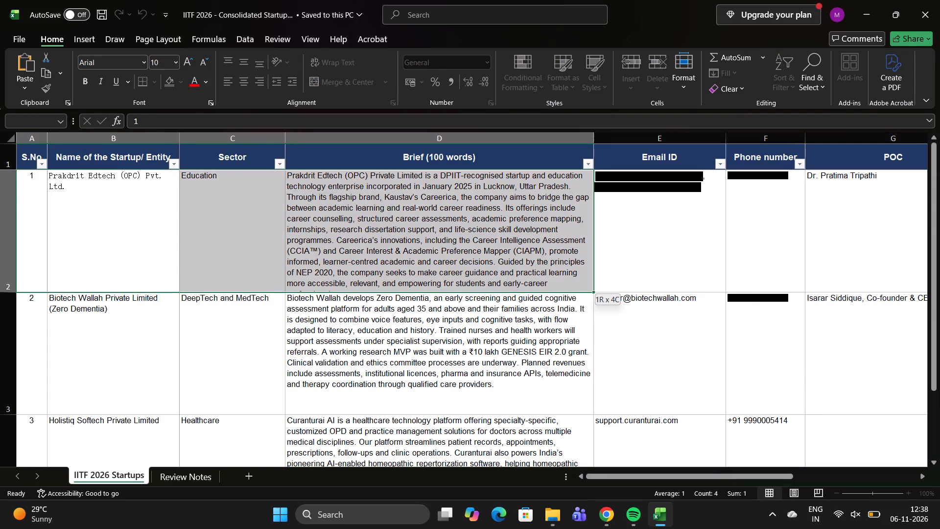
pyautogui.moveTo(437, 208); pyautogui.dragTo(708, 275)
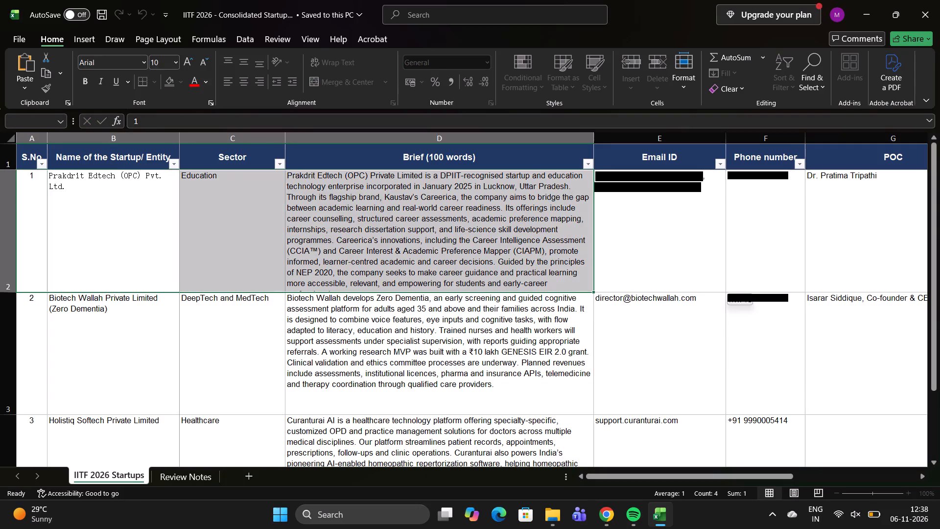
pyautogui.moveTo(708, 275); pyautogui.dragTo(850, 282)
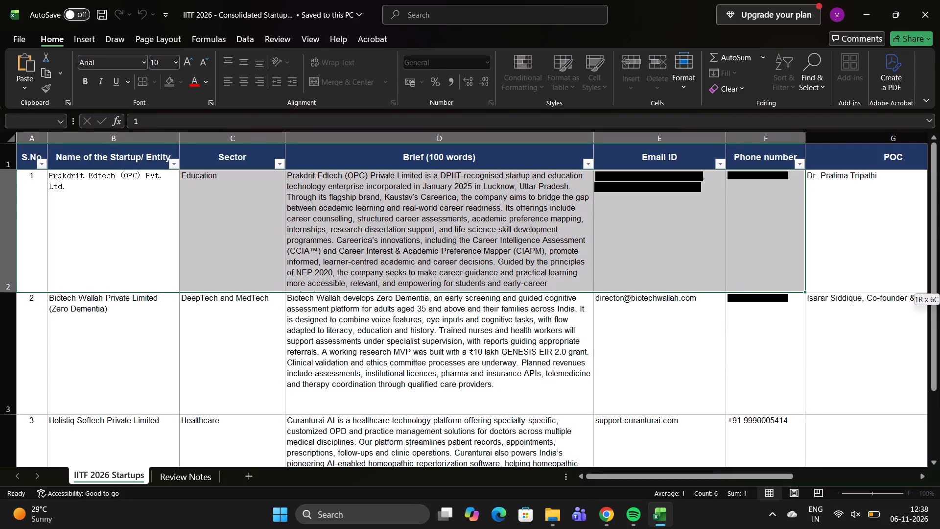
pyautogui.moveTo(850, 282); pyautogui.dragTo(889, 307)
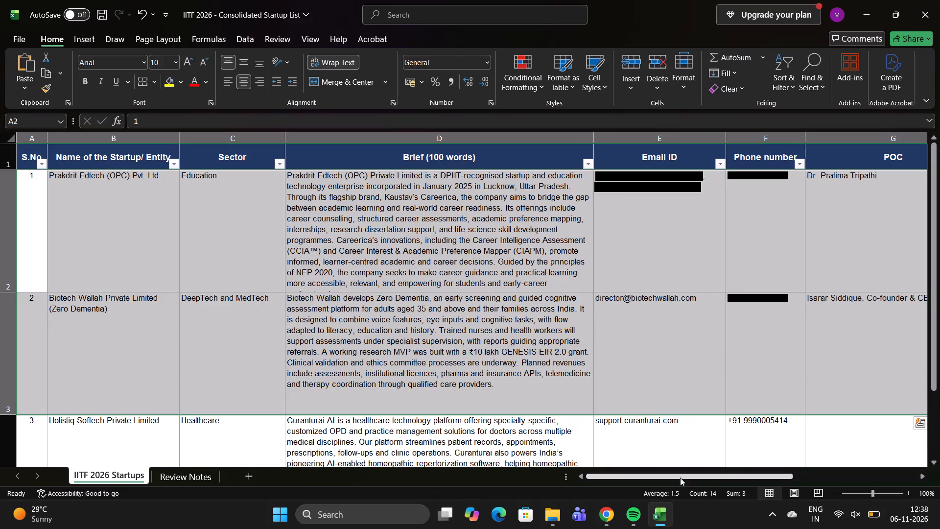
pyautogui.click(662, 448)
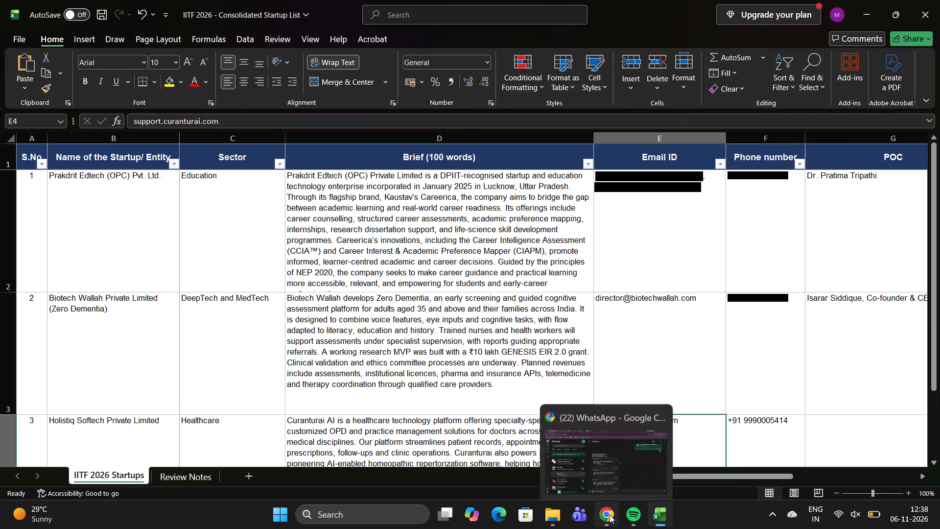
# Open NSA6 Award_Innovator_Details from Downloads, enable editing, look over the Innovator Details sheet, and close the workbook.
pyautogui.click(549, 509)
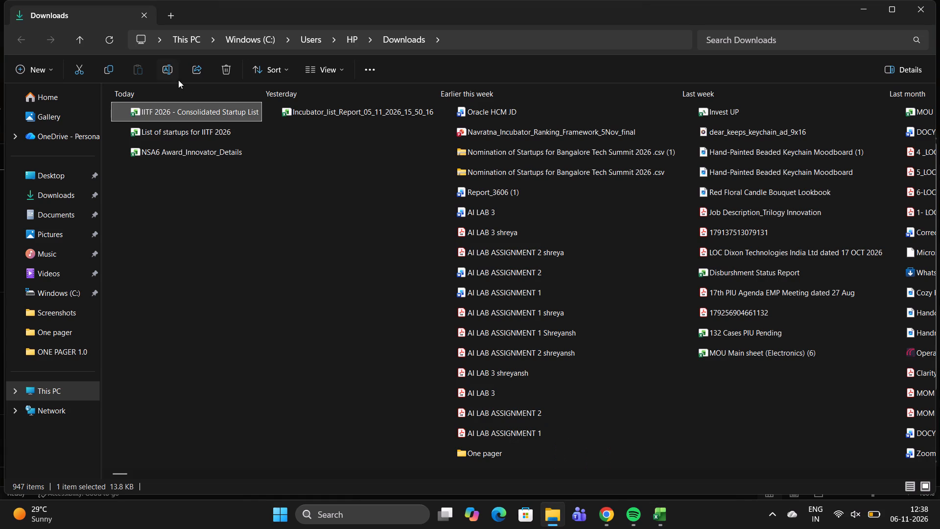
pyautogui.doubleClick(164, 155)
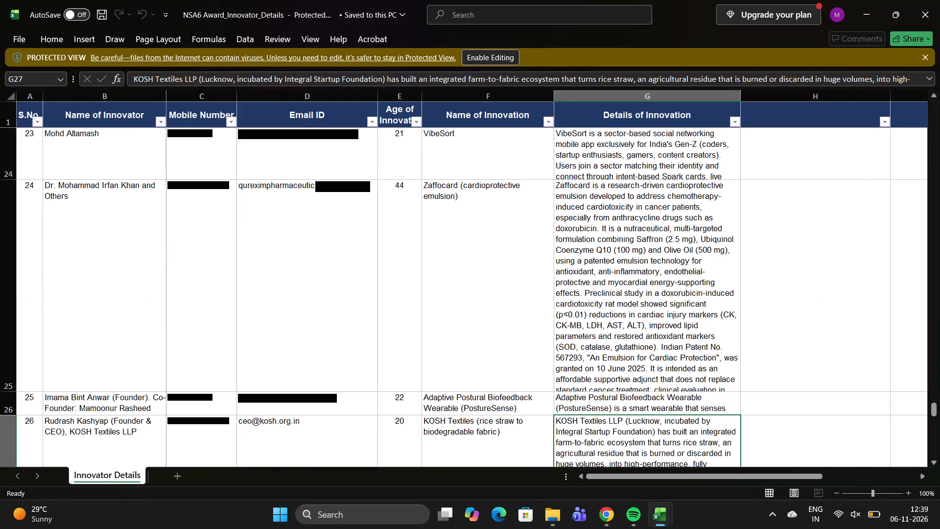
pyautogui.scroll(8, 171, 358)
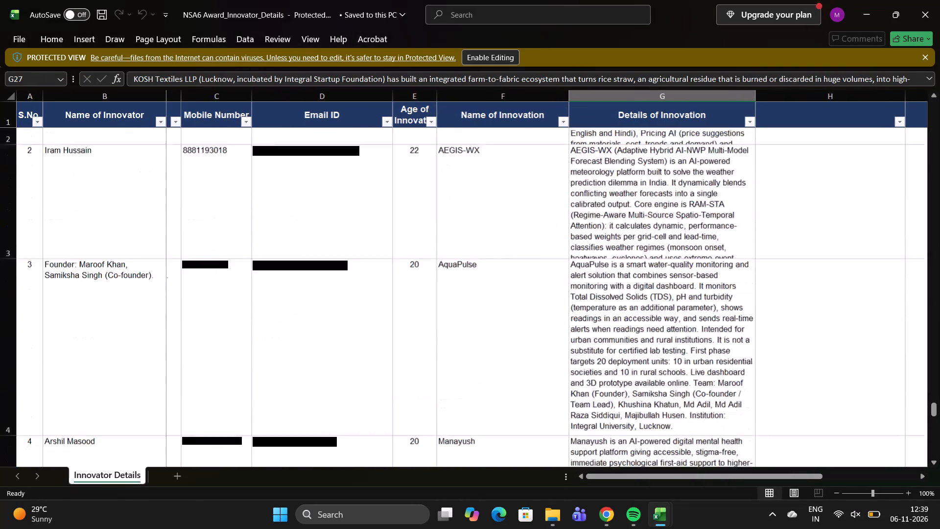
pyautogui.scroll(2, 171, 358)
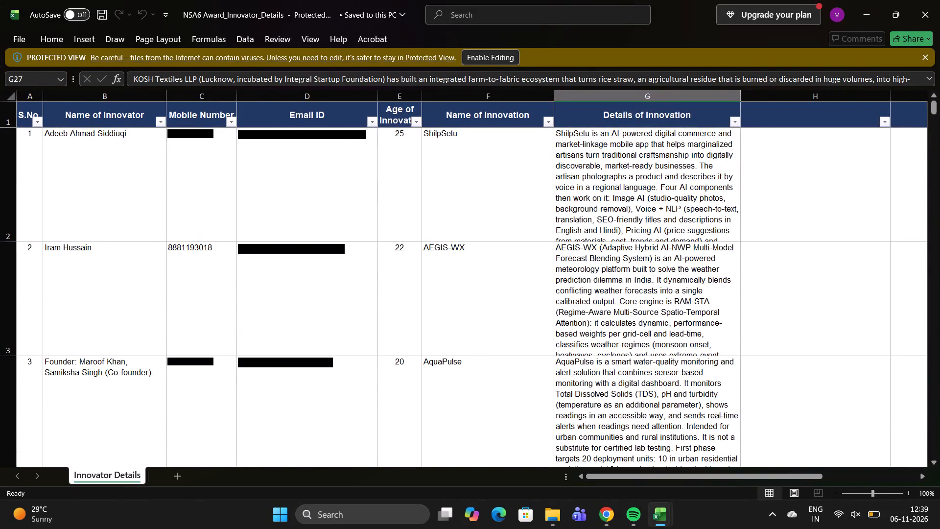
pyautogui.hscroll(-1, 619, 282)
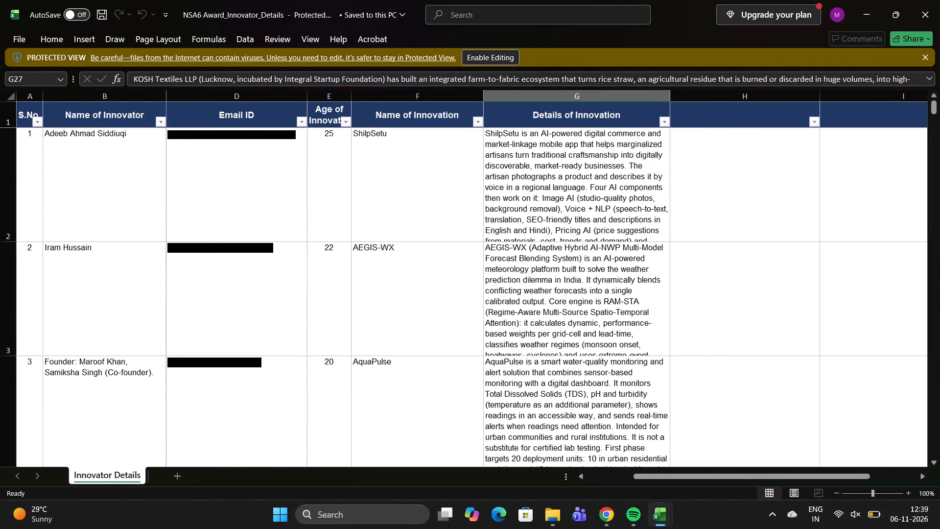
pyautogui.click(482, 51)
pyautogui.scroll(-1, 241, 238)
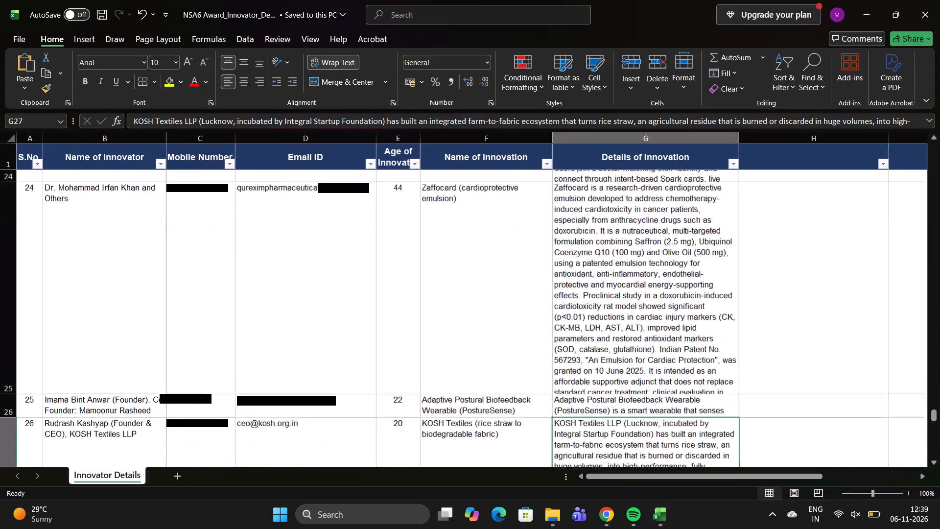
pyautogui.scroll(-1, 241, 238)
pyautogui.scroll(3, 241, 238)
pyautogui.scroll(3, 116, 222)
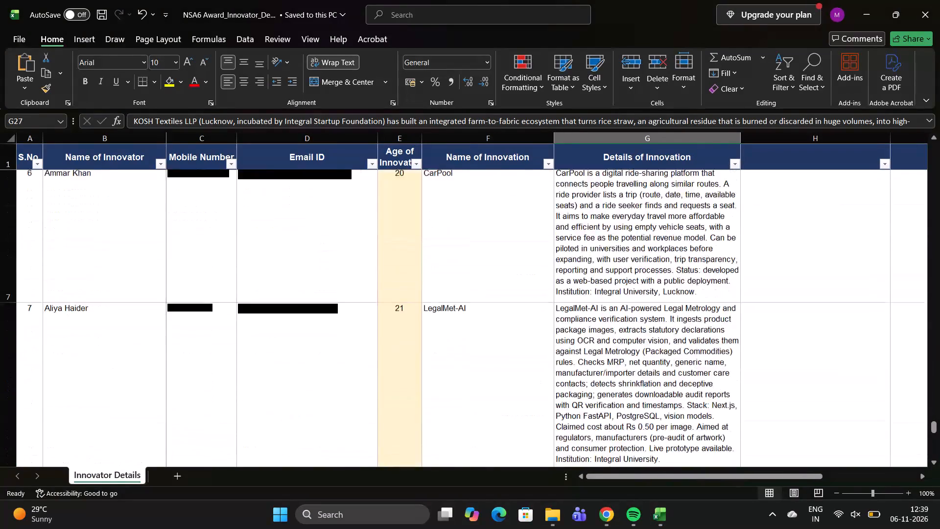
pyautogui.scroll(4, 116, 222)
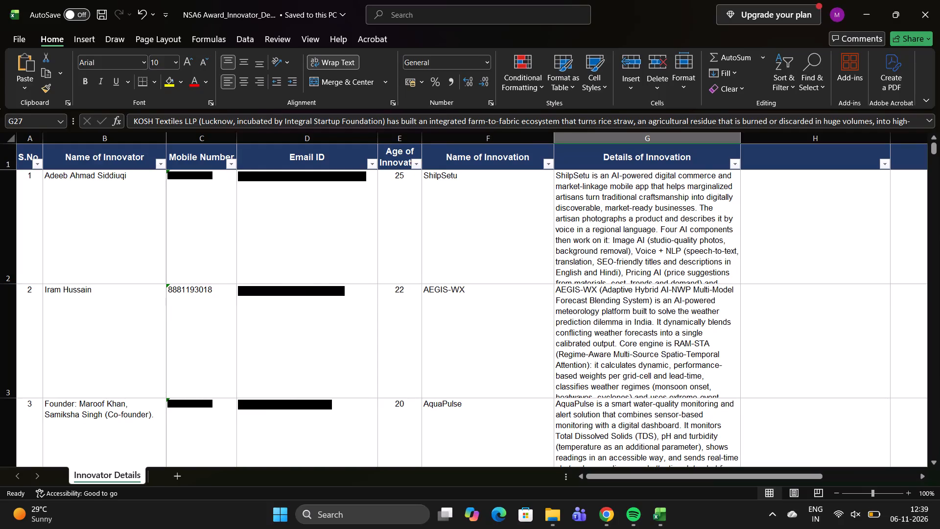
pyautogui.click(933, 6)
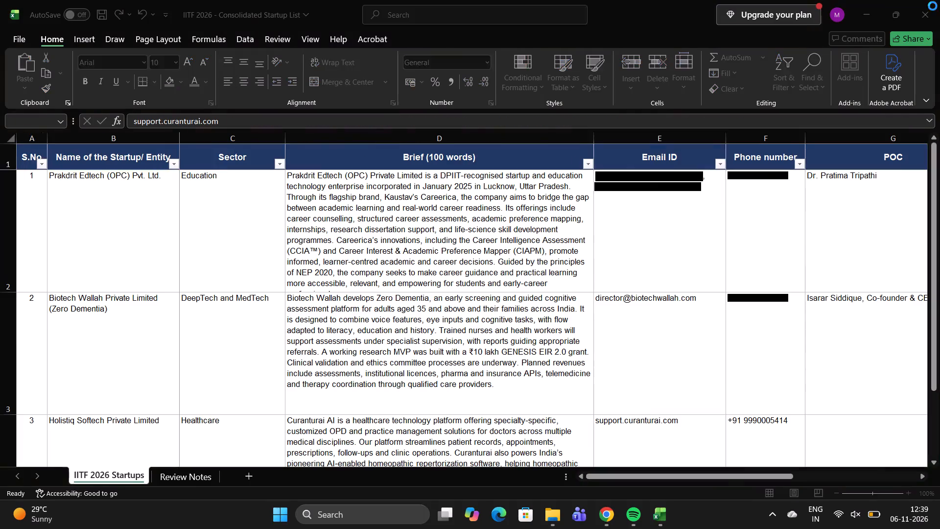
# Go through the consolidated startup list to its end and select the first empty S.No cell, A7.
pyautogui.scroll(-6, 324, 204)
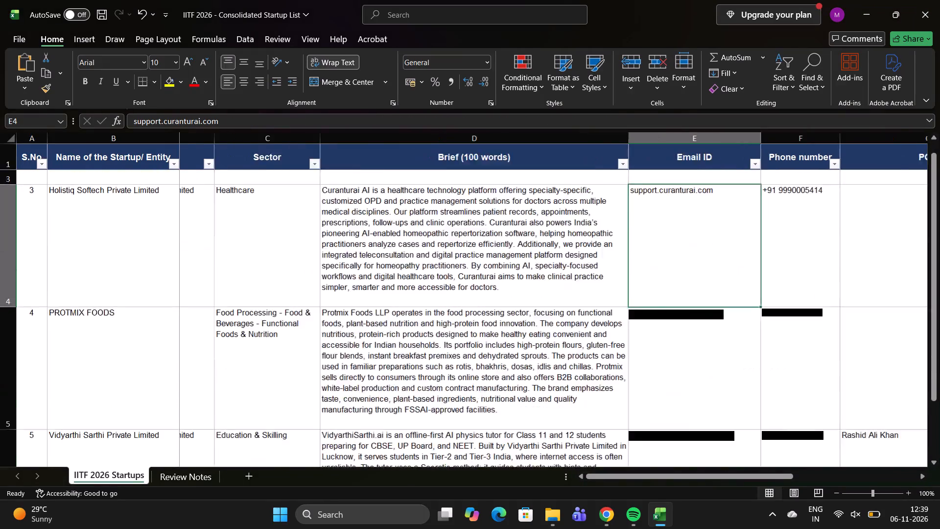
pyautogui.scroll(-2, 324, 204)
pyautogui.hscroll(-1, 324, 204)
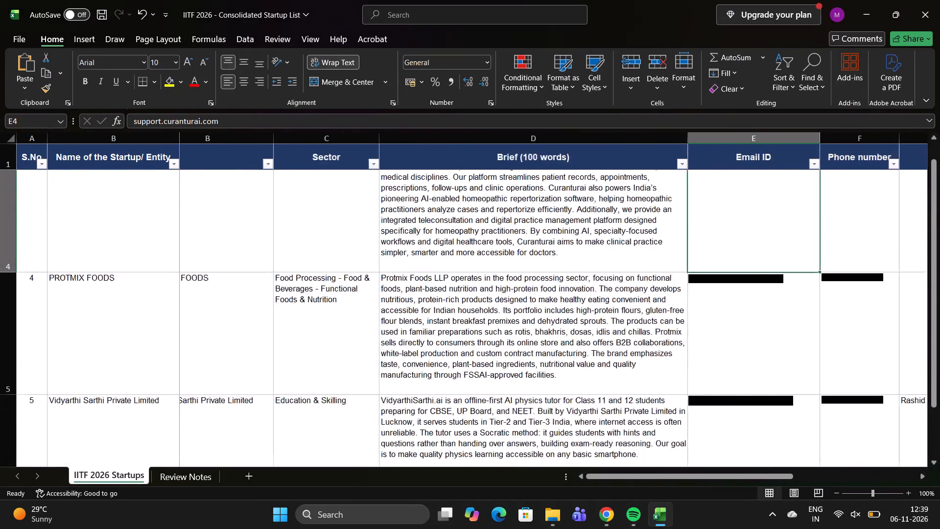
pyautogui.hscroll(-1, 324, 204)
pyautogui.hscroll(5, 324, 204)
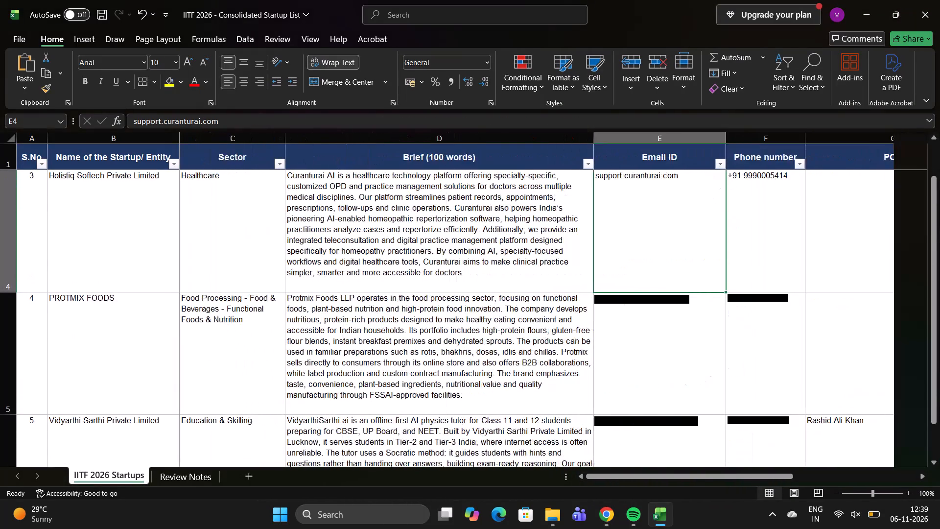
pyautogui.scroll(-3, 324, 204)
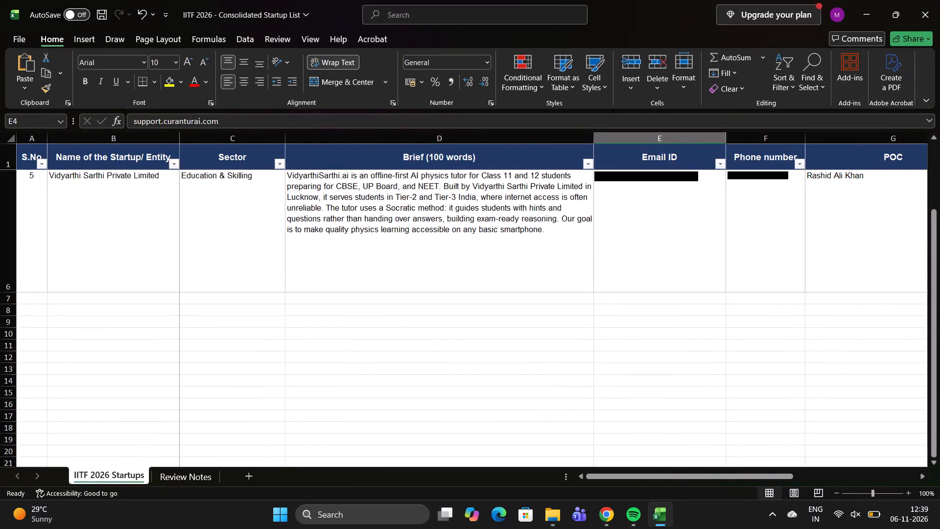
pyautogui.click(36, 296)
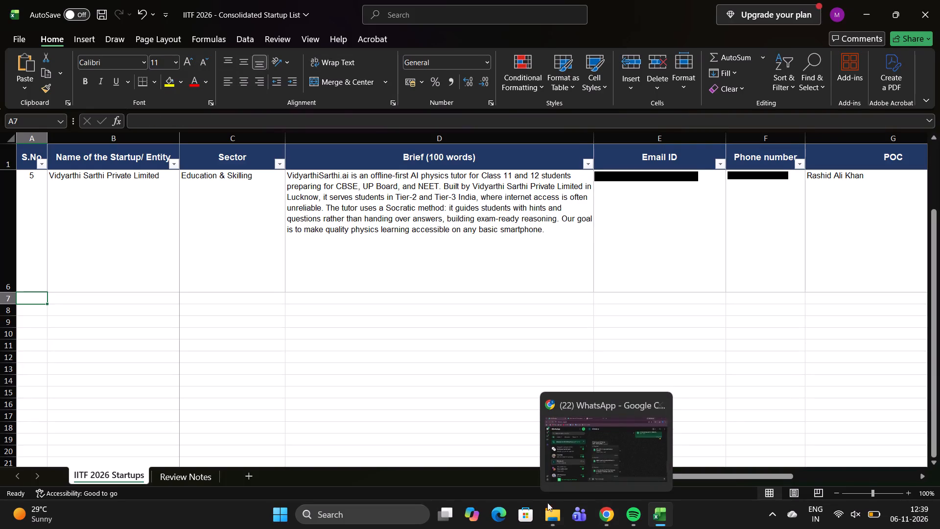
# Open List of startups for IITF 2026 from Downloads and copy all its startup entries, A2 through J14, without the header.
pyautogui.click(553, 514)
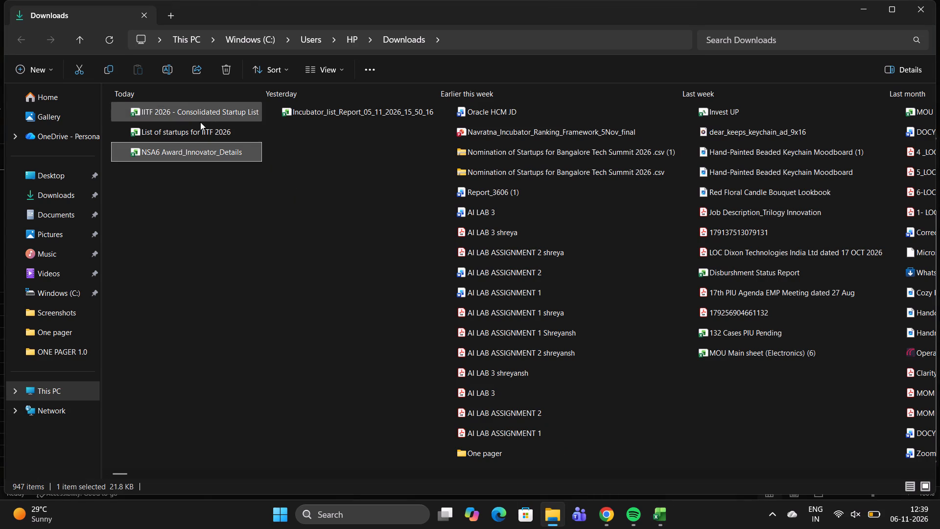
pyautogui.doubleClick(203, 131)
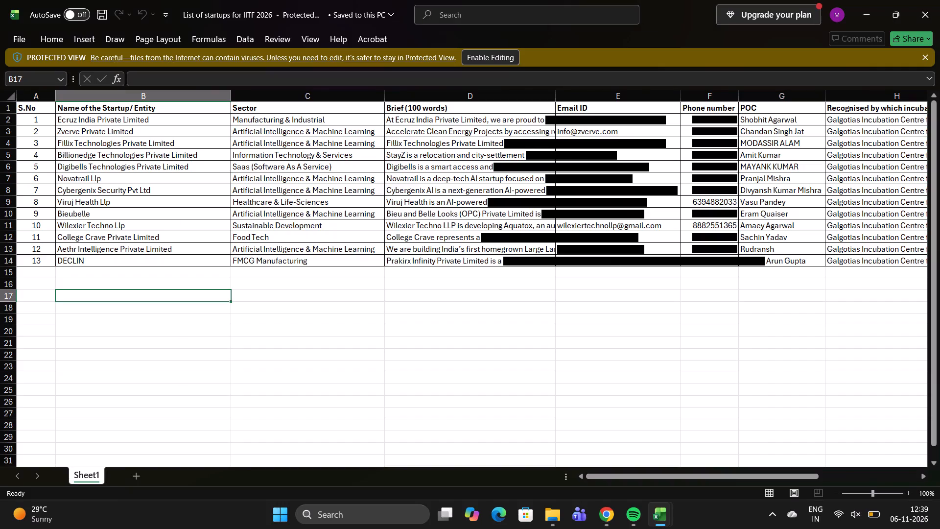
pyautogui.moveTo(35, 119); pyautogui.dragTo(653, 240)
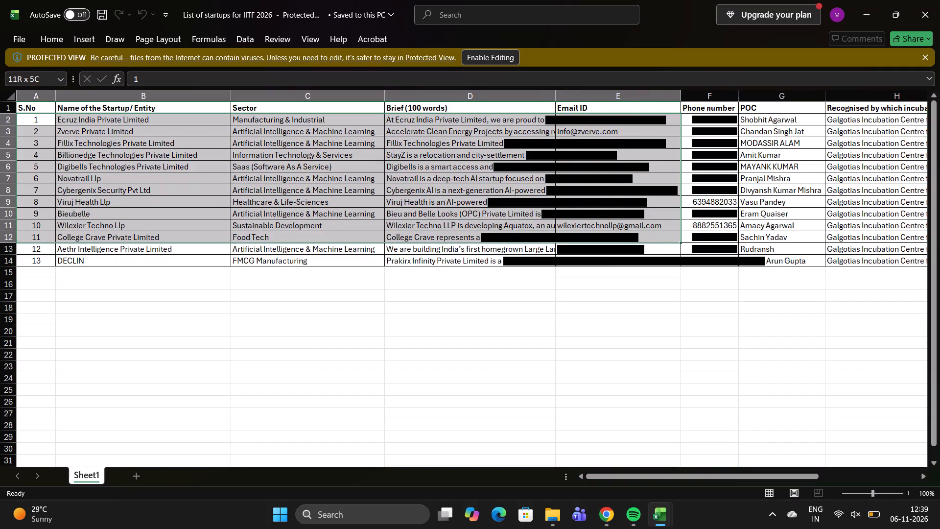
pyautogui.moveTo(653, 240); pyautogui.dragTo(827, 243)
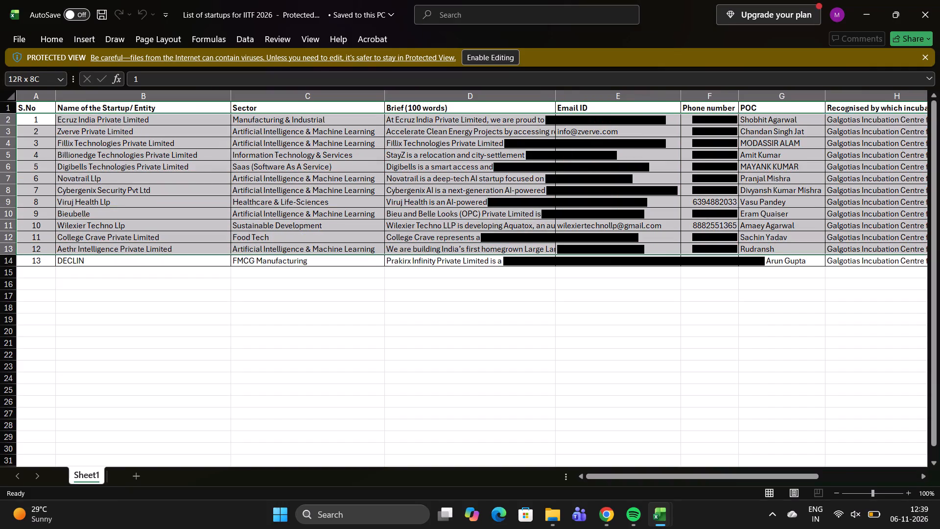
pyautogui.moveTo(827, 243); pyautogui.dragTo(864, 233)
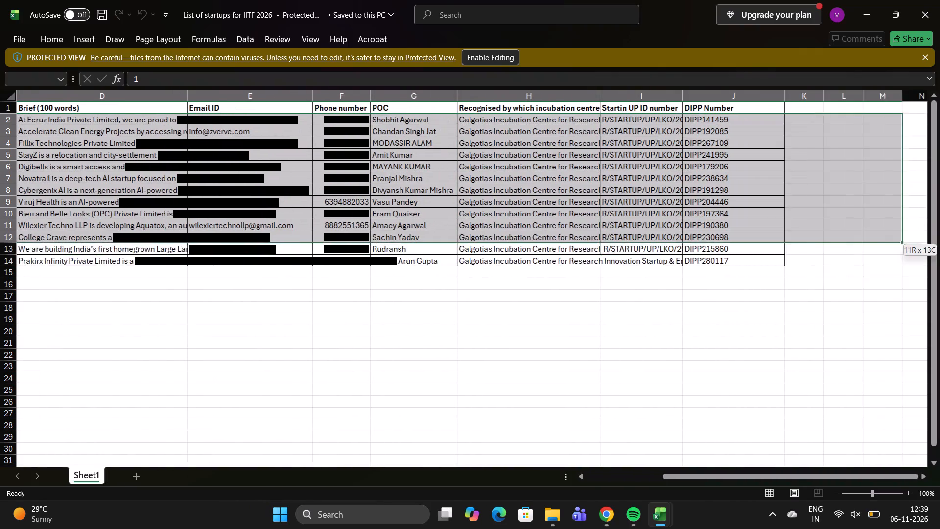
pyautogui.moveTo(864, 233); pyautogui.dragTo(705, 263)
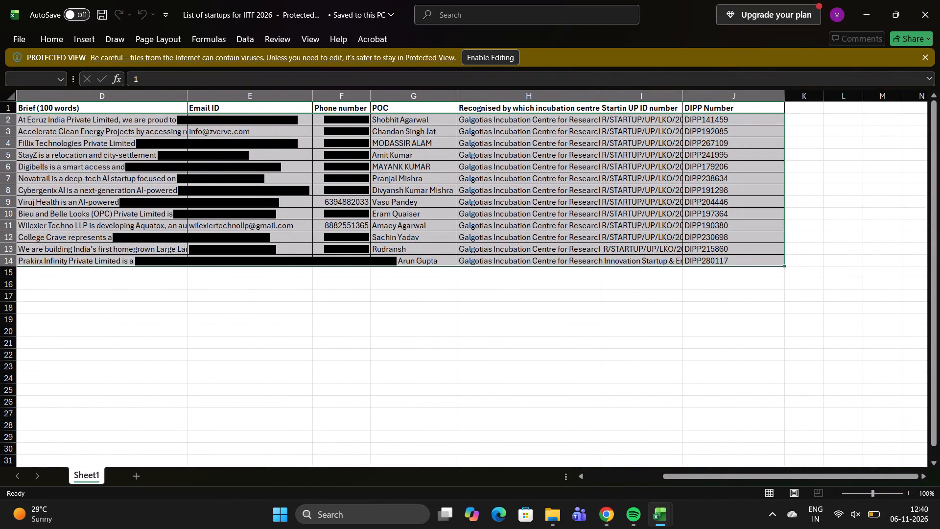
pyautogui.hotkey('ctrl', 'c')
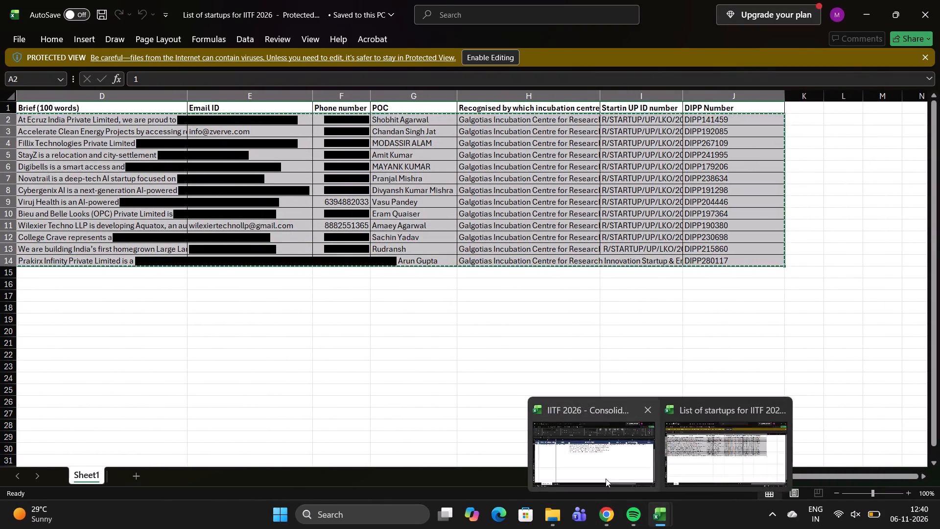
# Switch back to the IITF 2026 - Consolidated Startup List workbook and paste the copied entries starting at A7.
pyautogui.click(605, 475)
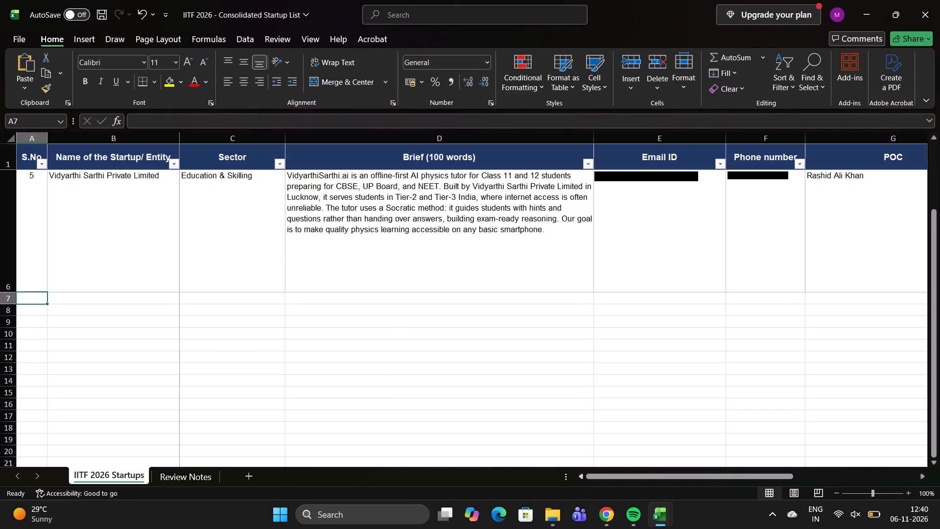
pyautogui.hotkey('ctrl', 'v')
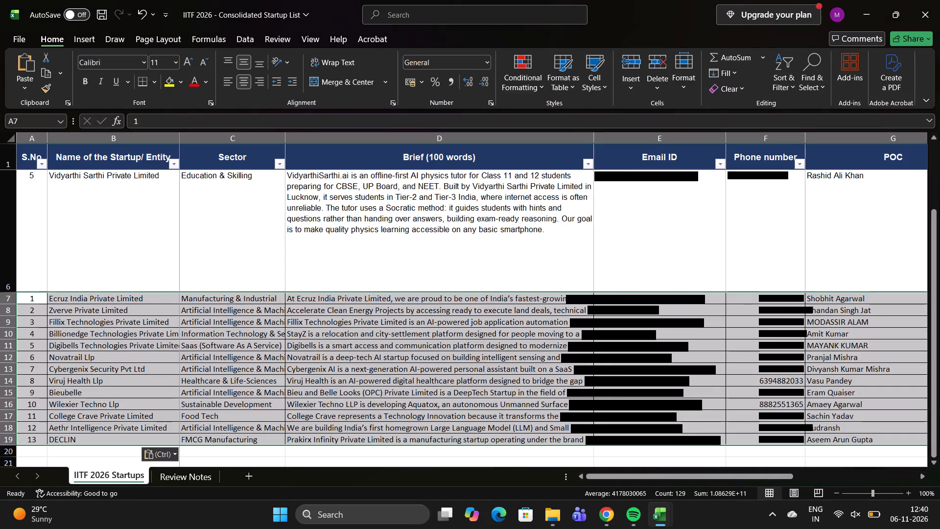
# Renumber the pasted entries in the S.No column to continue the list, entering 6, 7 and 8 in A7 through A9.
pyautogui.moveTo(23, 298); pyautogui.dragTo(30, 461)
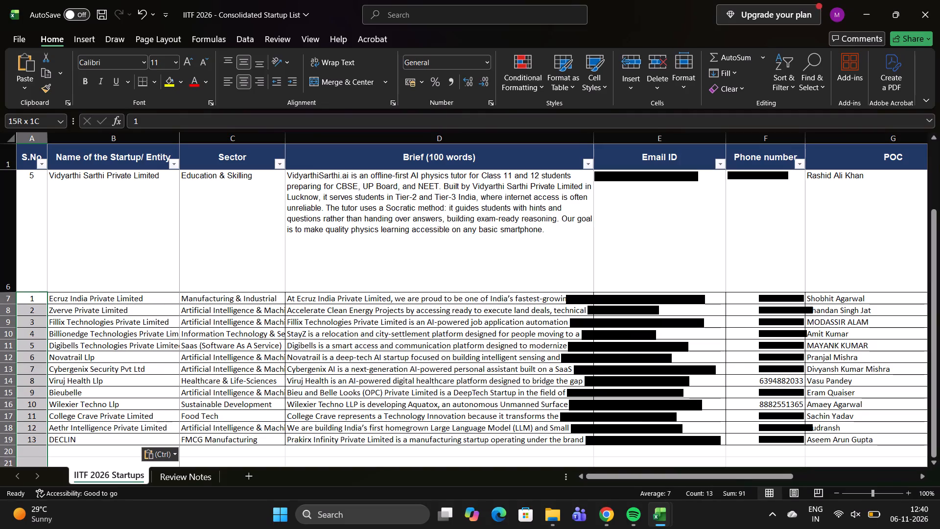
pyautogui.moveTo(30, 461); pyautogui.dragTo(30, 433)
pyautogui.press('BackSpace')
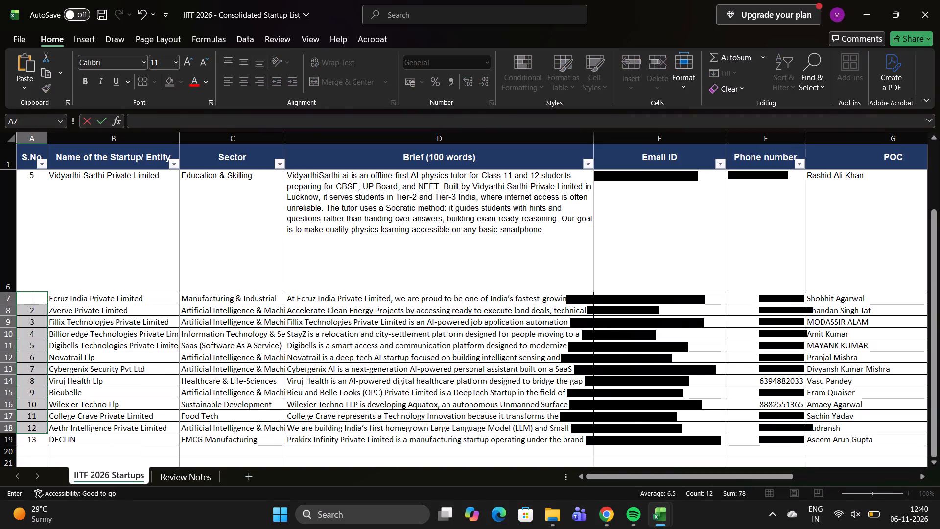
pyautogui.press('6')
pyautogui.press('Down')
pyautogui.press('BackSpace')
pyautogui.press('7')
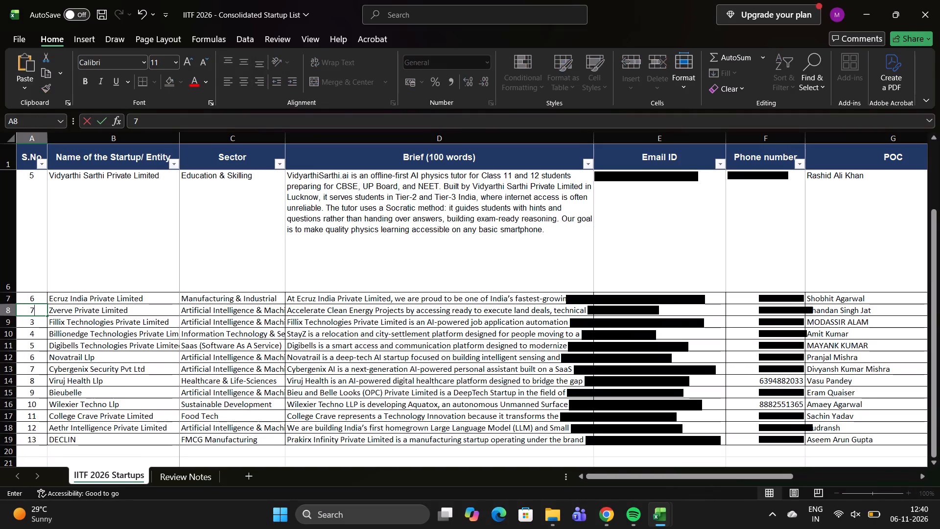
pyautogui.press('Down')
pyautogui.press('BackSpace')
pyautogui.press('8')
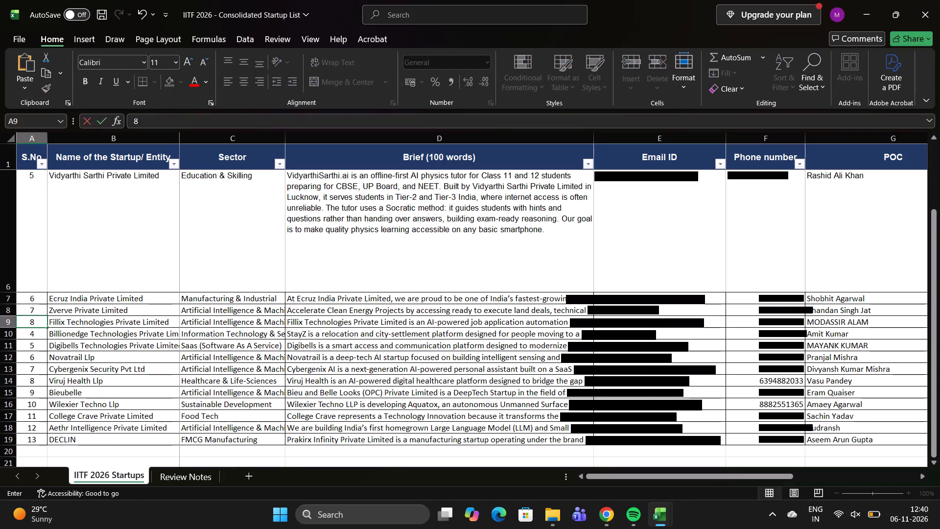
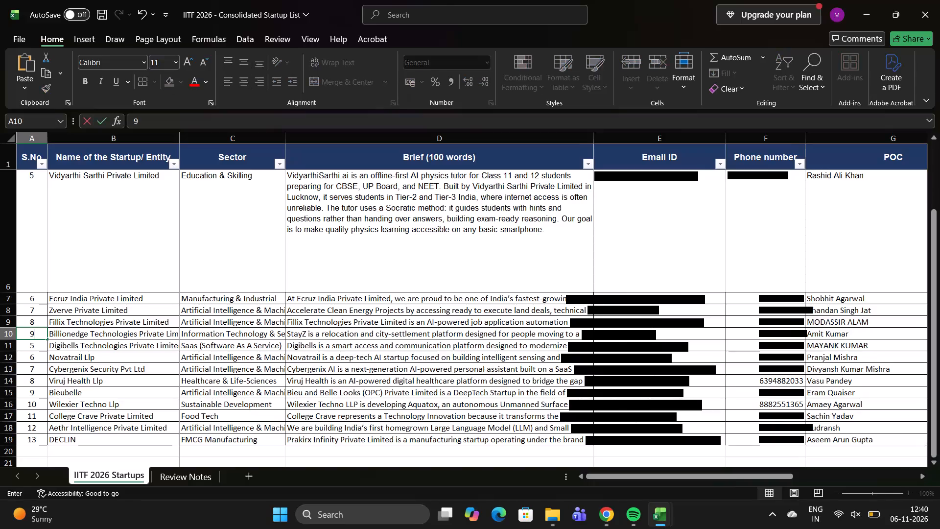
# Continue renumbering the pasted entries in the S.No column, entering 10, 11 and 12 in A11 through A13.
pyautogui.press('Down')
pyautogui.press('BackSpace')
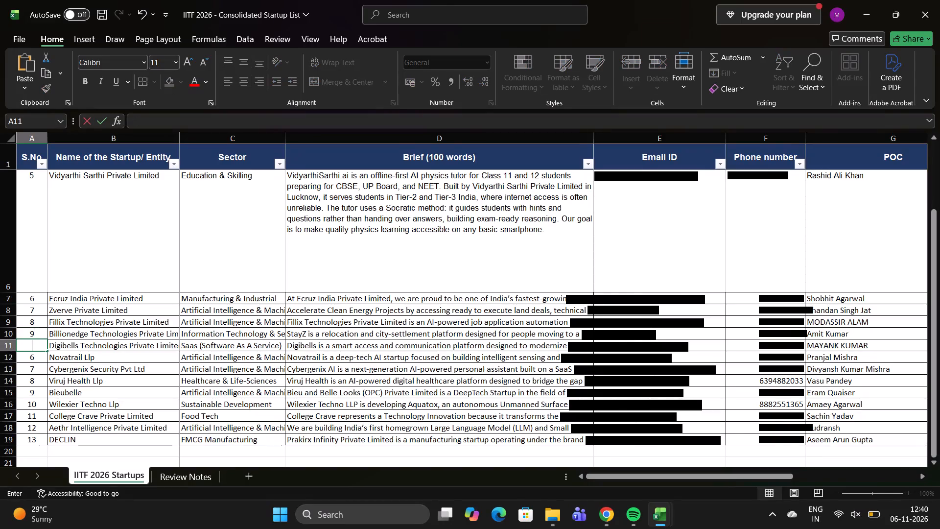
pyautogui.write('10')
pyautogui.press('Down')
pyautogui.press('BackSpace')
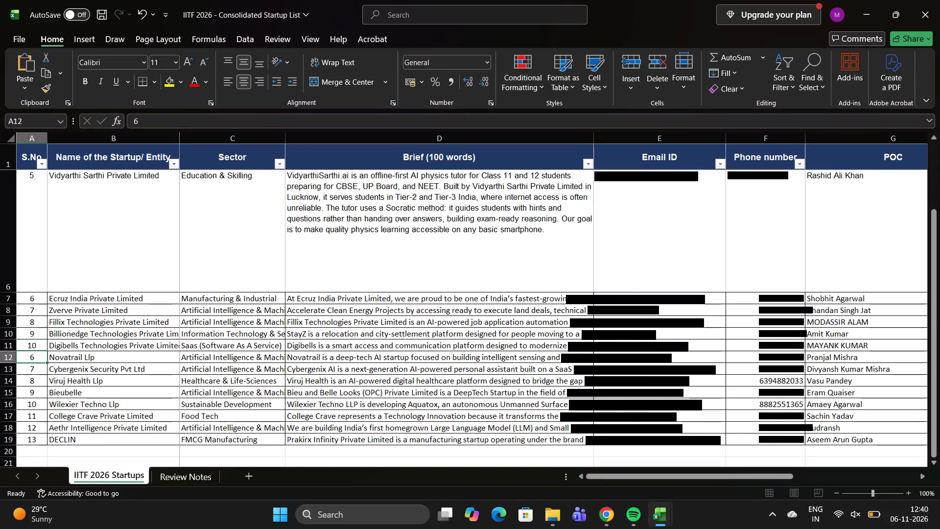
pyautogui.write('11')
pyautogui.press('Down')
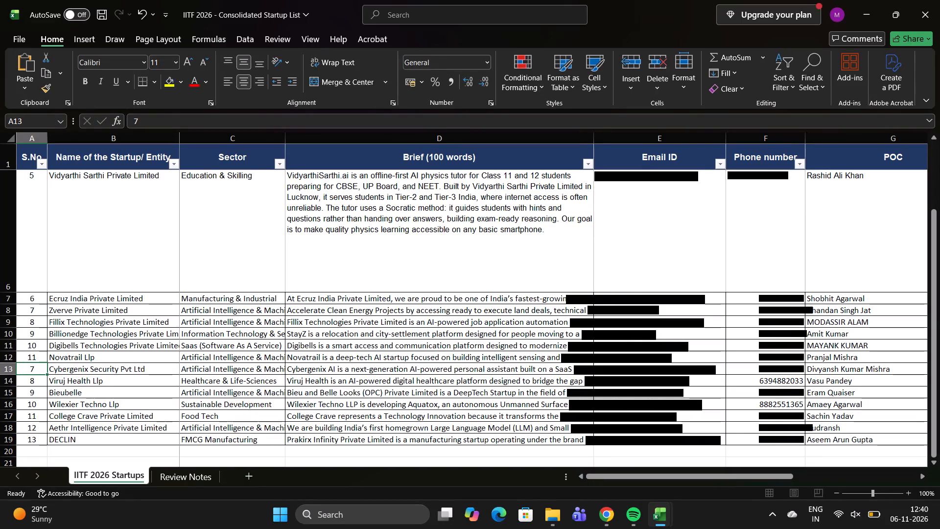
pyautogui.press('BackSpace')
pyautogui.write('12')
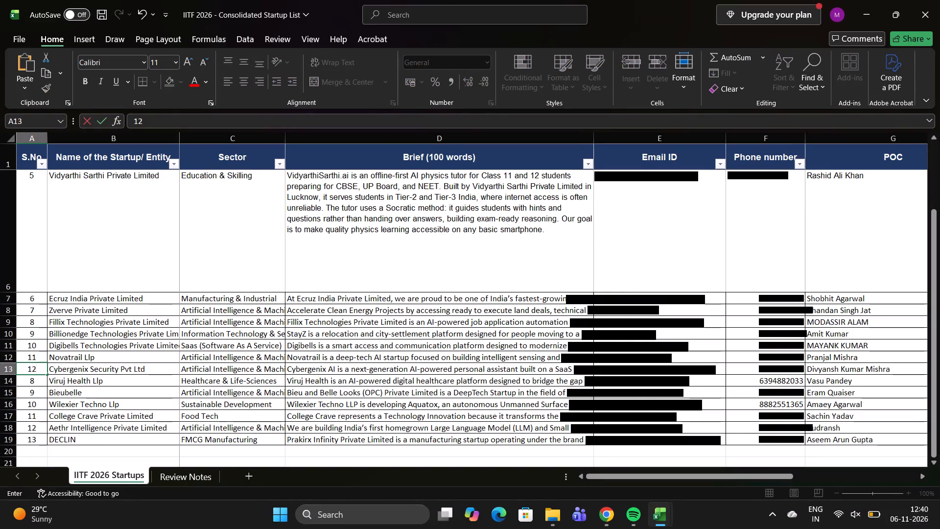
# Continue renumbering the pasted entries in the S.No column, entering 13, 14 and 15 in A14 through A16.
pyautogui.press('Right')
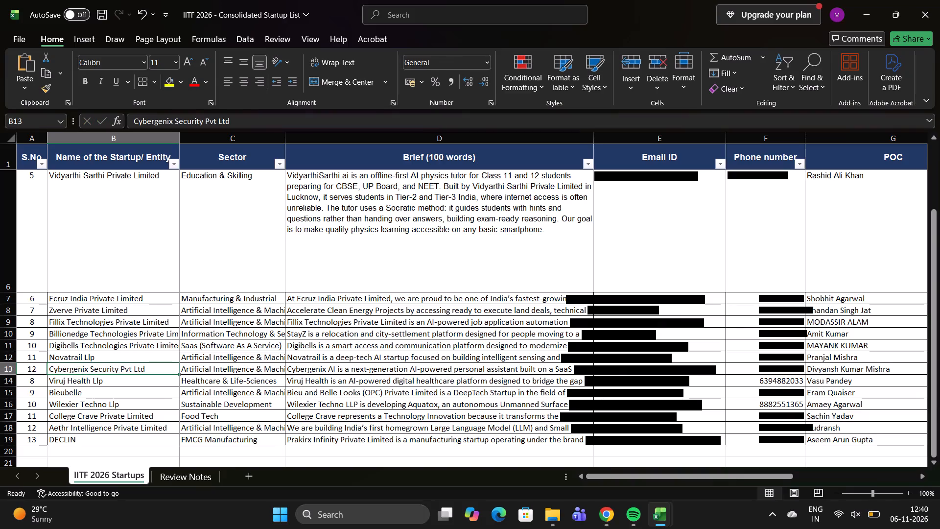
pyautogui.click(33, 385)
pyautogui.press('BackSpace')
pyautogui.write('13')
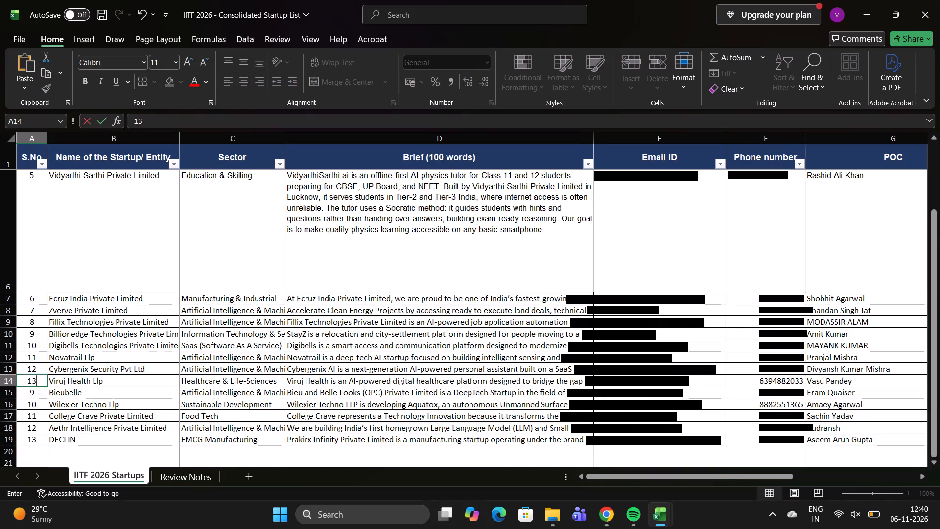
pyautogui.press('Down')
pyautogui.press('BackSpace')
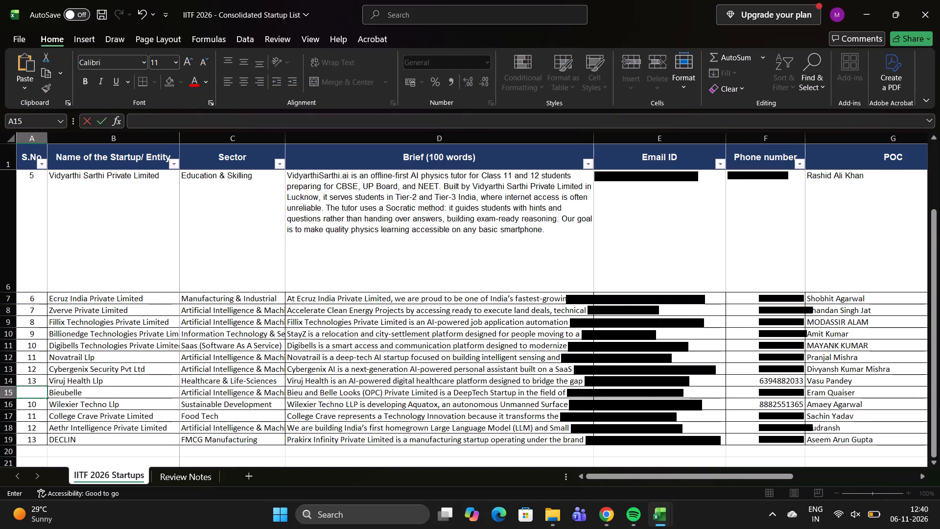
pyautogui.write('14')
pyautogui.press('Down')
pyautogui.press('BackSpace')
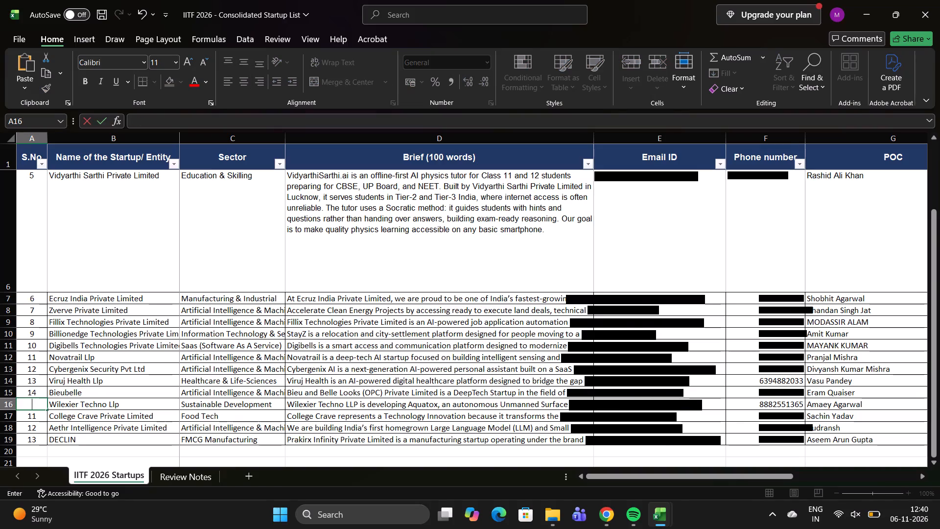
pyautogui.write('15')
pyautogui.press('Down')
# Renumber the last pasted entries in the S.No column, entering 16, 17 and 18 in A17 through A19.
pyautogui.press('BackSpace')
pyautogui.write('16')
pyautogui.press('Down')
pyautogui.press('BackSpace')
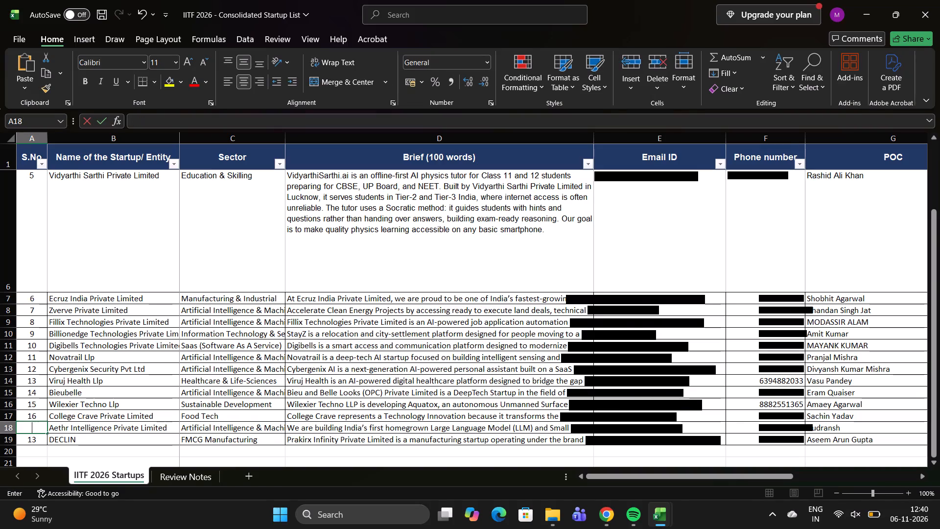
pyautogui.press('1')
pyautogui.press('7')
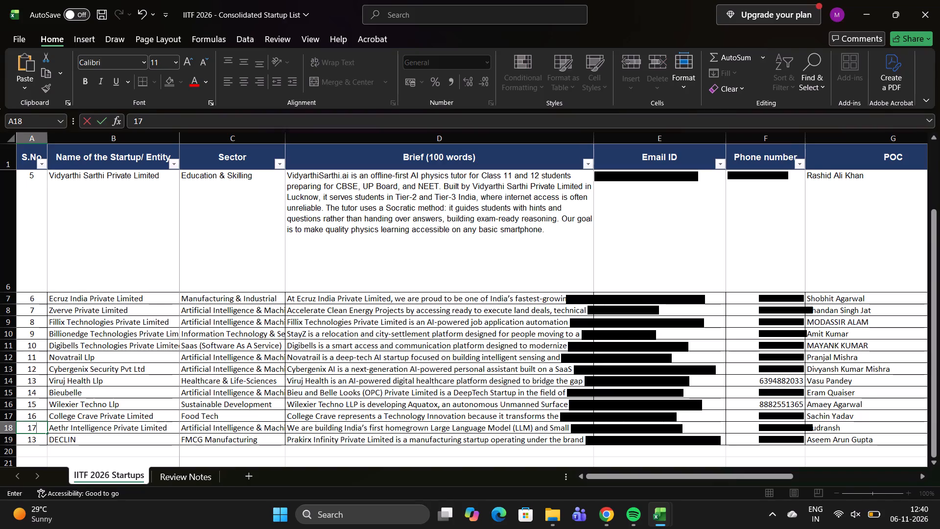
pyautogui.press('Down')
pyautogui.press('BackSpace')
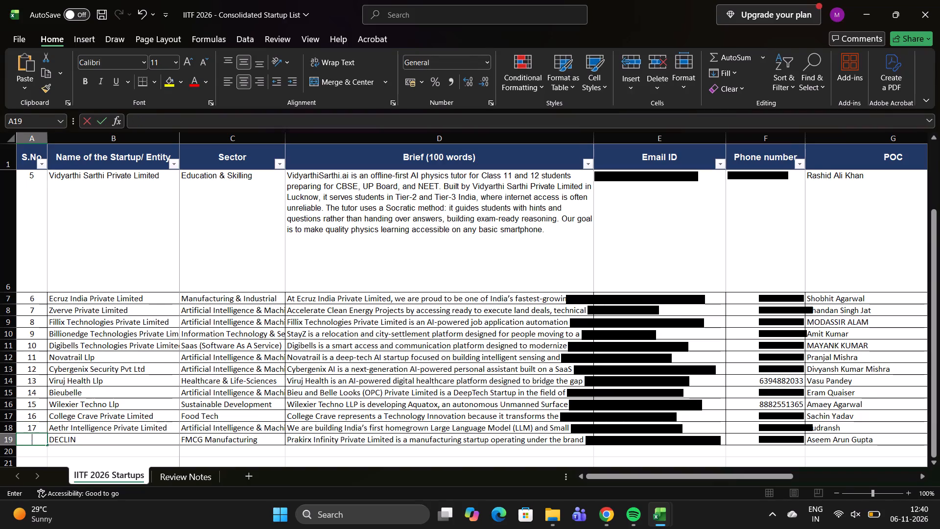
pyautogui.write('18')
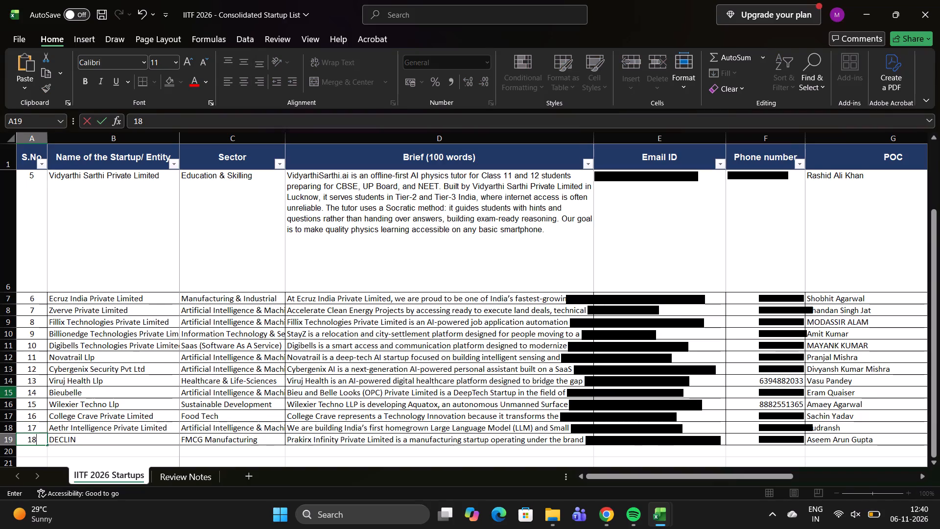
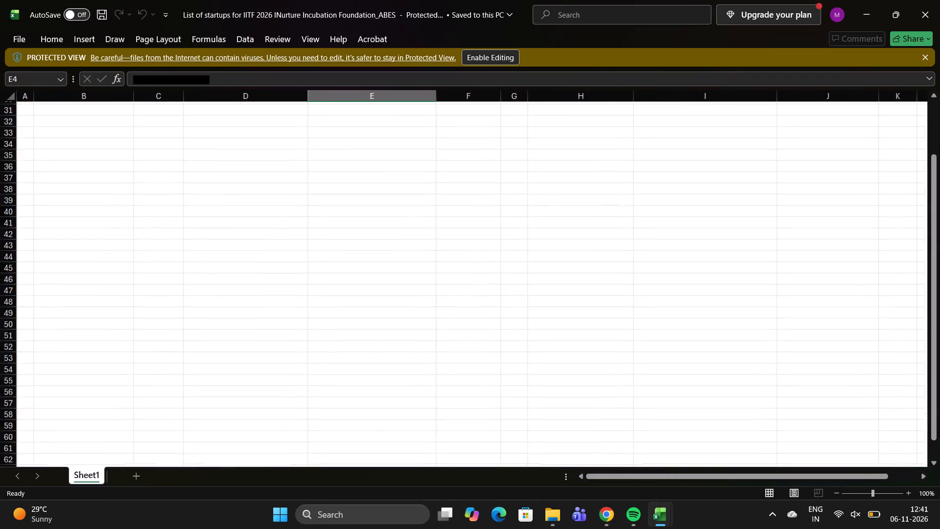
# Review the startup entries and column headers in the List of startups for IITF 2026 INurture Incubation Foundation_ABES workbook.
pyautogui.scroll(2, 400, 263)
pyautogui.hscroll(8, 400, 263)
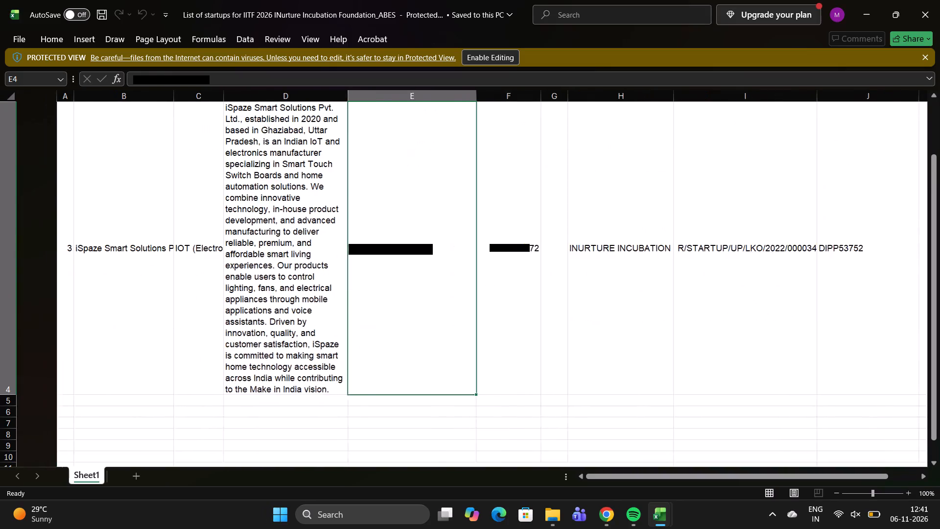
pyautogui.hscroll(1, 400, 263)
pyautogui.scroll(5, 102, 294)
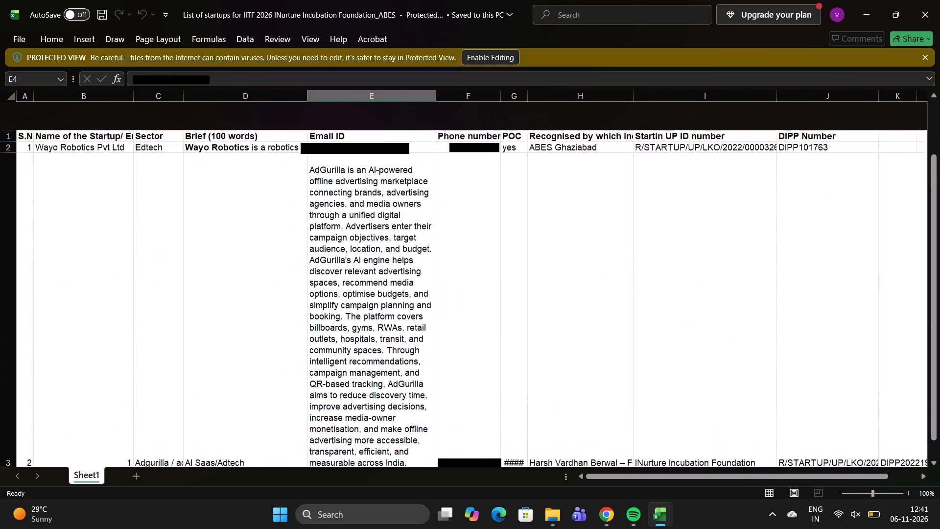
pyautogui.scroll(1, 102, 294)
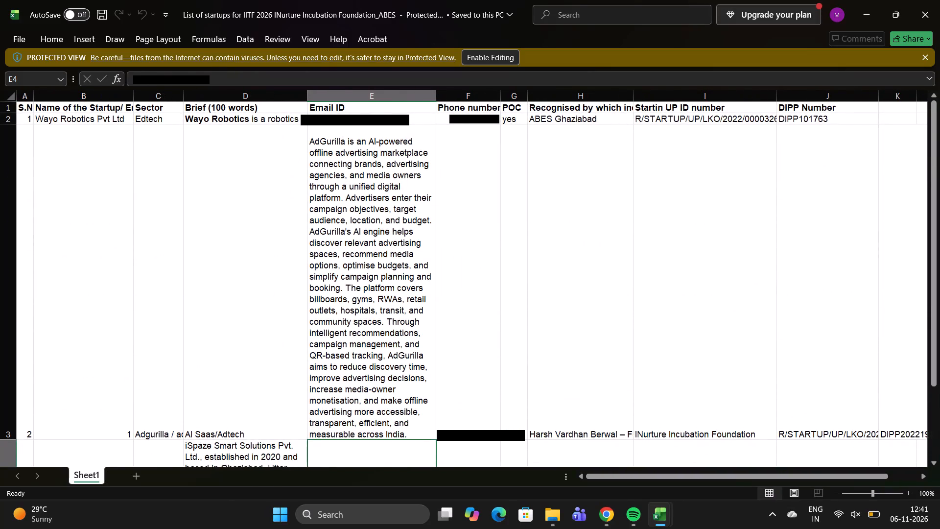
# Examine the startup entries in the INurture Incubation Foundation_ABES list, including row 3's Startin UP ID and DIPP cells.
pyautogui.scroll(-1, 102, 294)
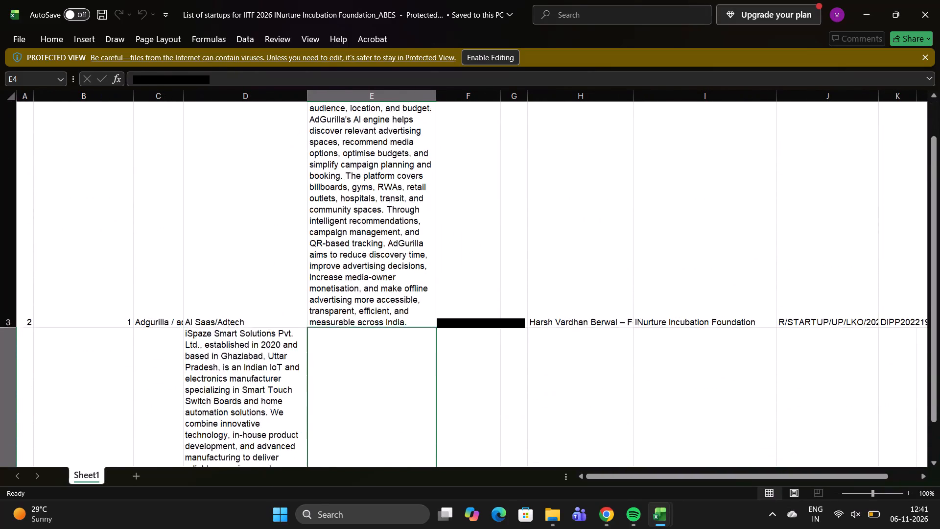
pyautogui.scroll(1, 102, 294)
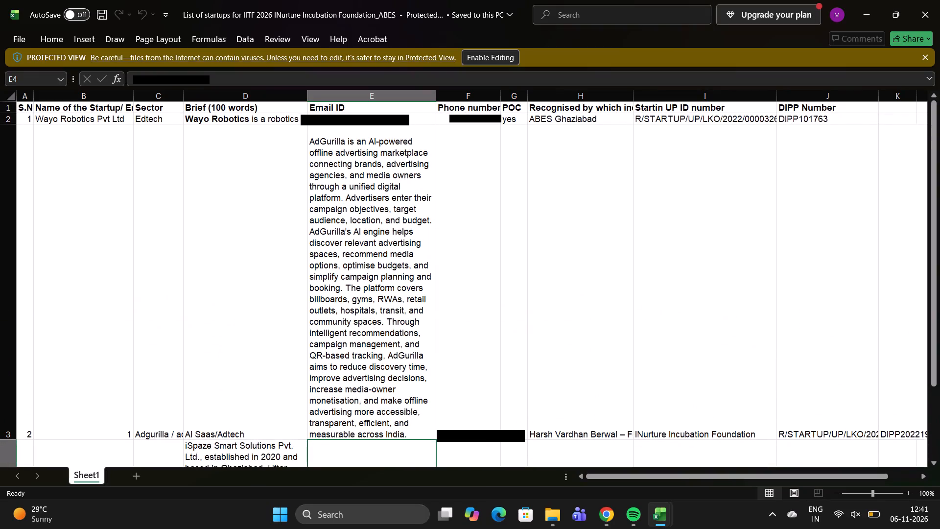
pyautogui.doubleClick(783, 326)
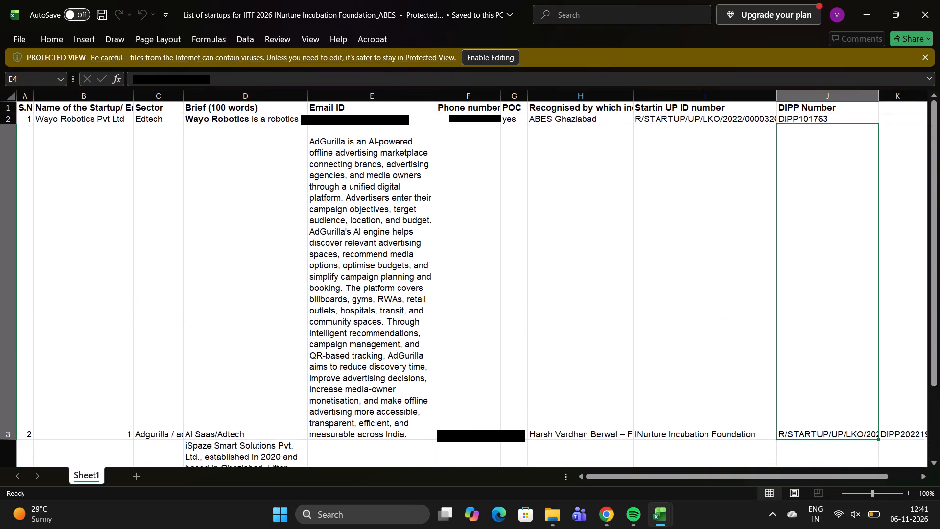
pyautogui.doubleClick(834, 320)
pyautogui.click(912, 329)
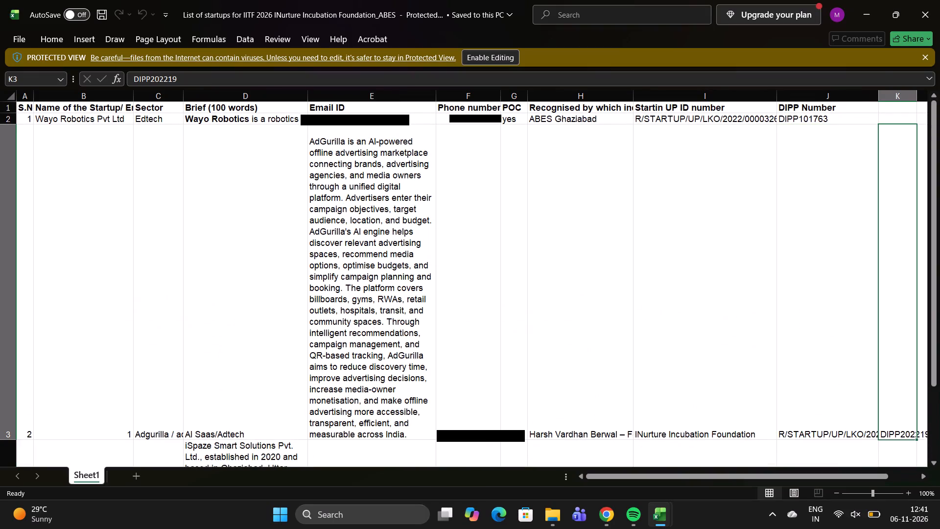
pyautogui.click(823, 343)
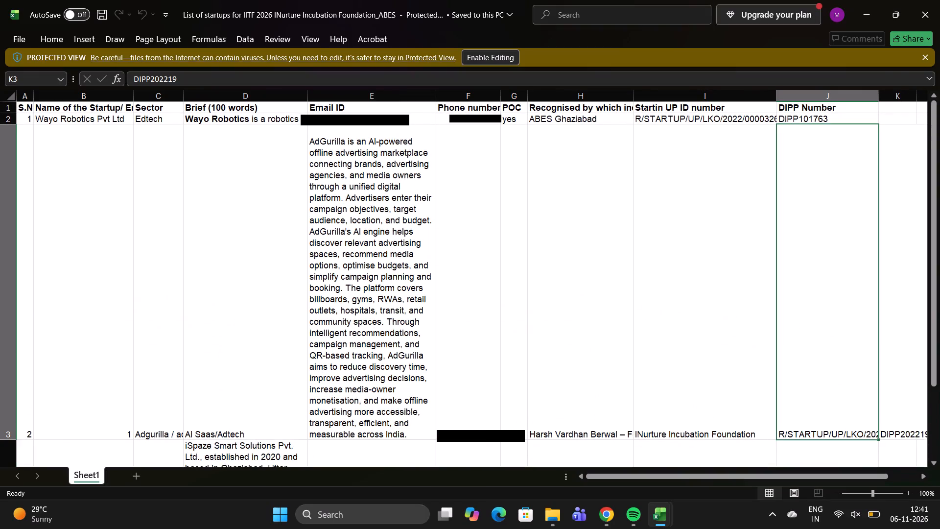
pyautogui.scroll(-6, 167, 287)
pyautogui.scroll(2, 167, 287)
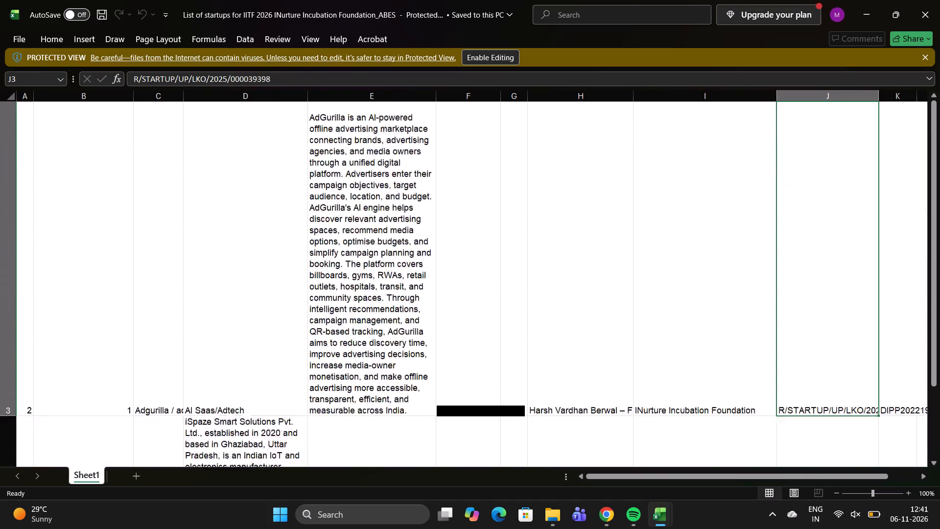
# Copy the three startup rows, A2 through L4, from the INurture Incubation Foundation_ABES list.
pyautogui.moveTo(22, 118); pyautogui.dragTo(804, 231)
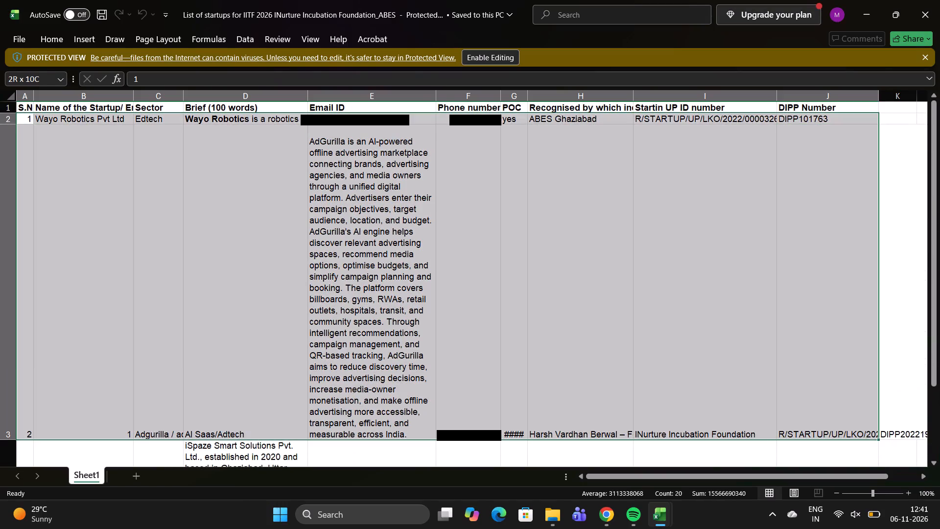
pyautogui.moveTo(804, 231); pyautogui.dragTo(897, 353)
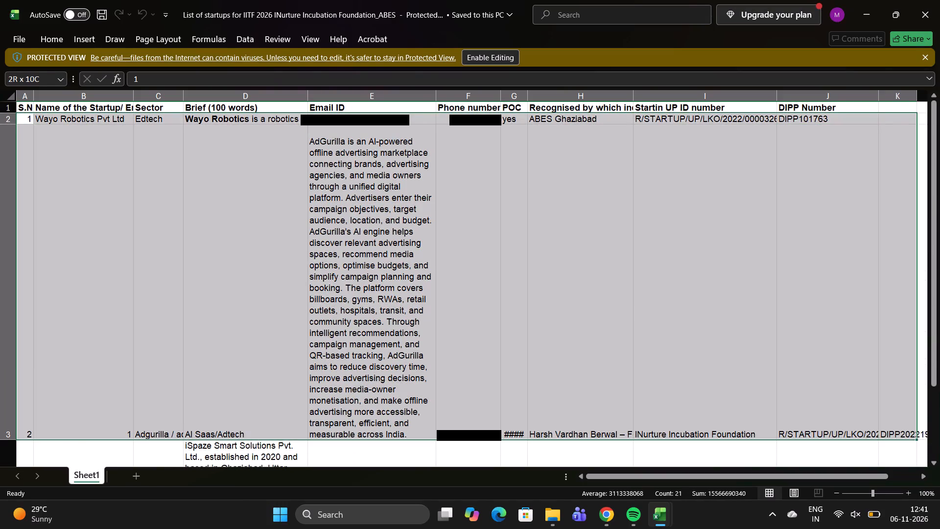
pyautogui.moveTo(897, 353); pyautogui.dragTo(827, 446)
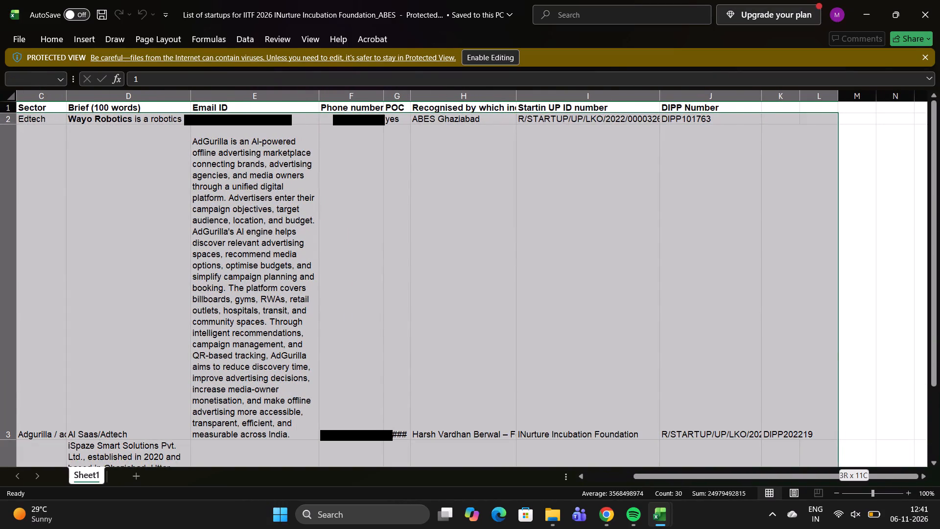
pyautogui.moveTo(827, 446); pyautogui.dragTo(797, 355)
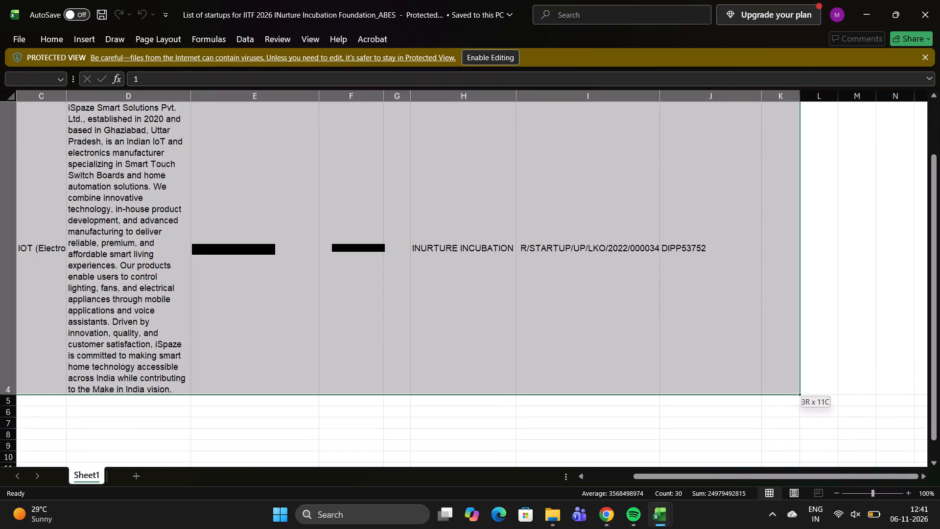
pyautogui.moveTo(797, 355); pyautogui.dragTo(810, 360)
pyautogui.hotkey('ctrl', 'c')
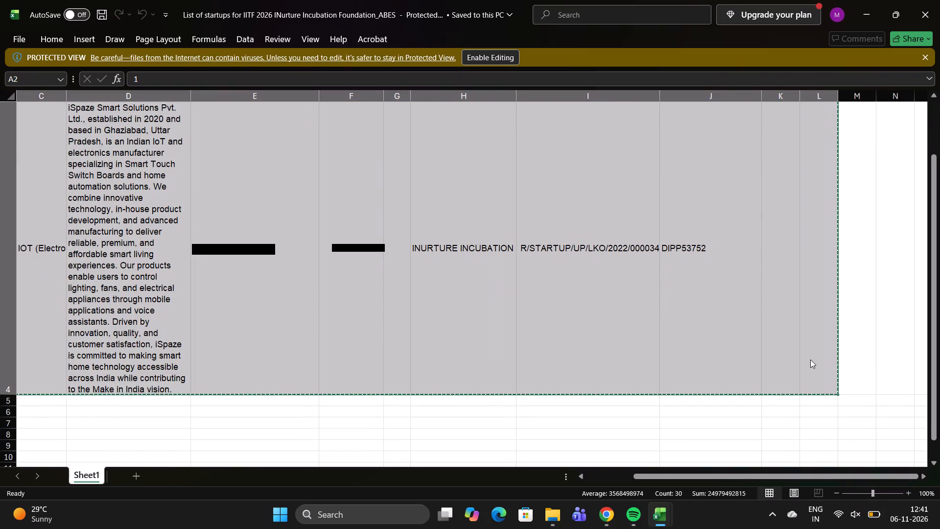
# Close the other open List of startups for IITF 2026 workbook, keeping the ABES list open.
pyautogui.click(482, 423)
pyautogui.hscroll(6, 482, 423)
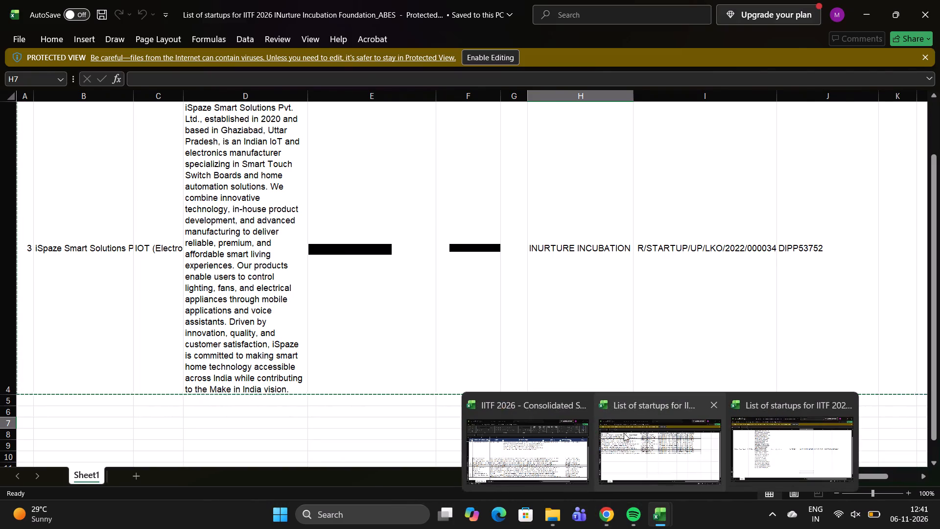
pyautogui.click(717, 407)
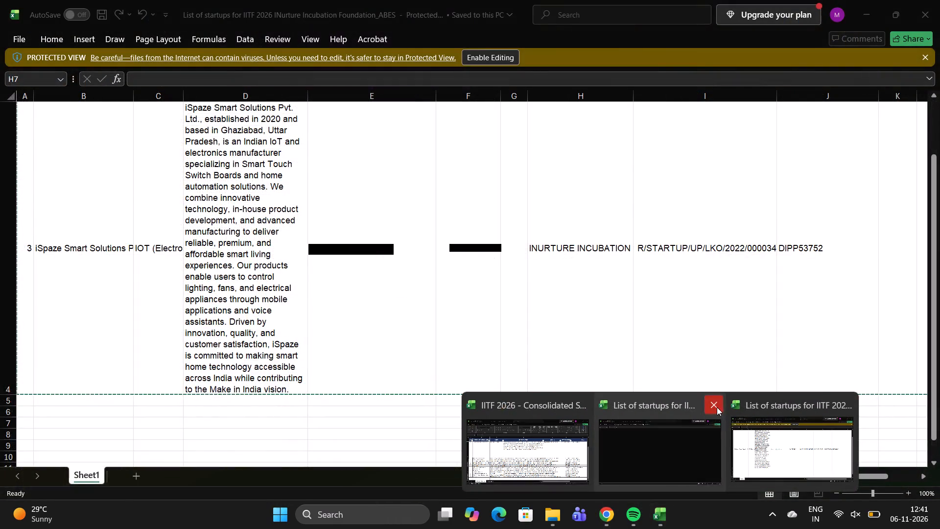
# Switch to the IITF 2026 - Consolidated Startup List and paste the copied rows starting at A20, below the DECLIN entry.
pyautogui.click(592, 458)
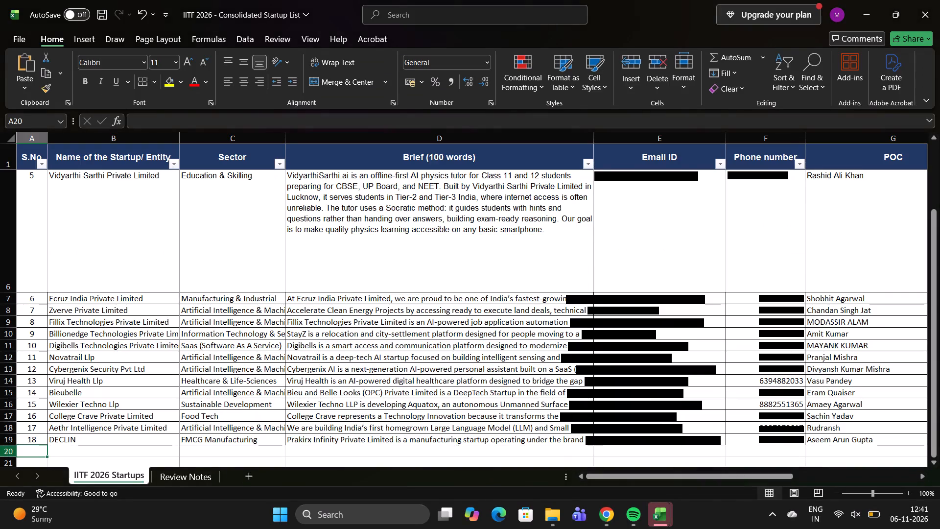
pyautogui.hotkey('ctrl', 'v')
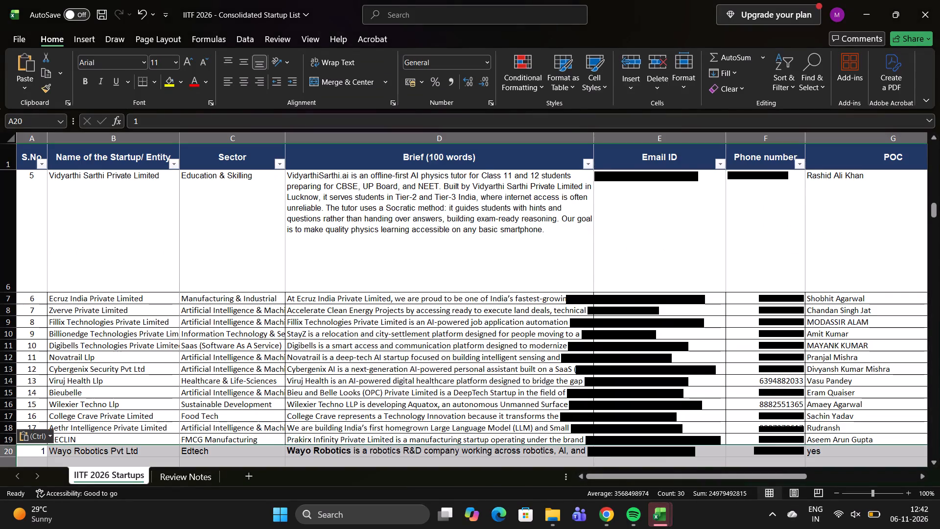
pyautogui.scroll(-2, 39, 444)
pyautogui.scroll(2, 39, 444)
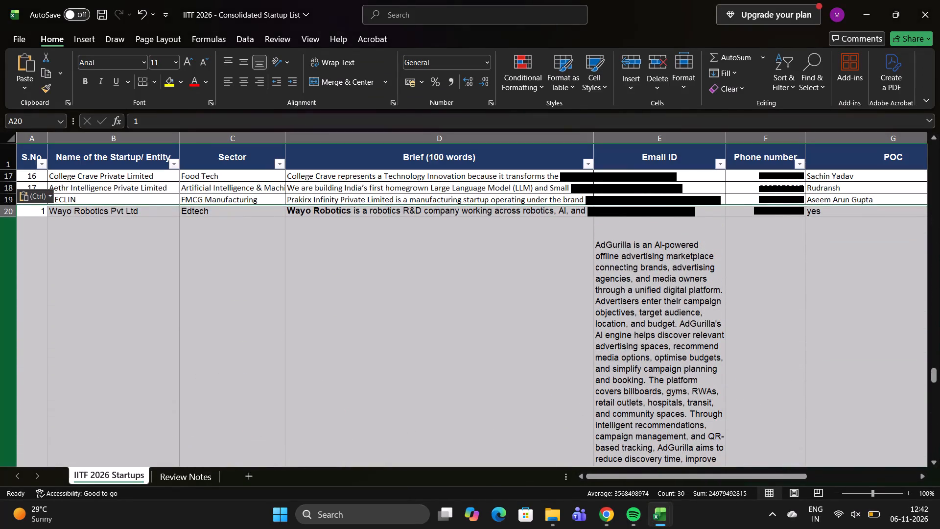
pyautogui.click(38, 217)
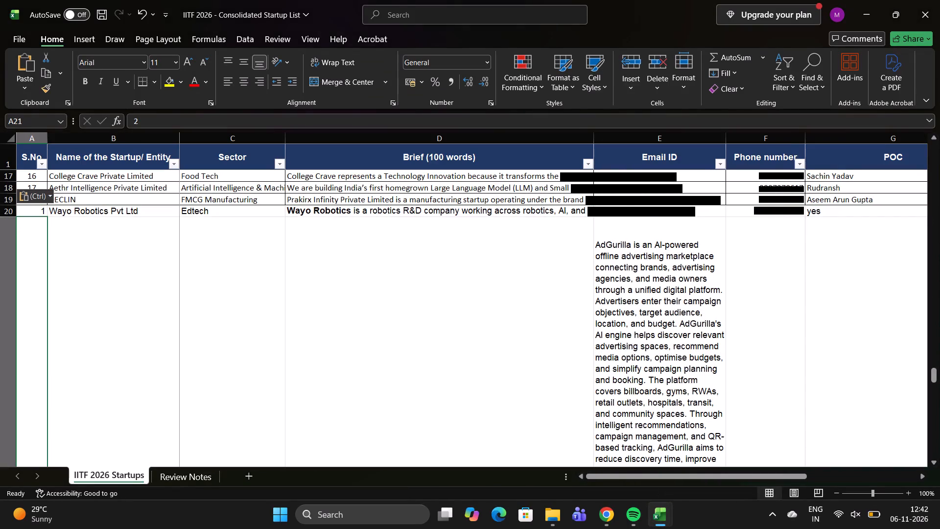
pyautogui.click(38, 209)
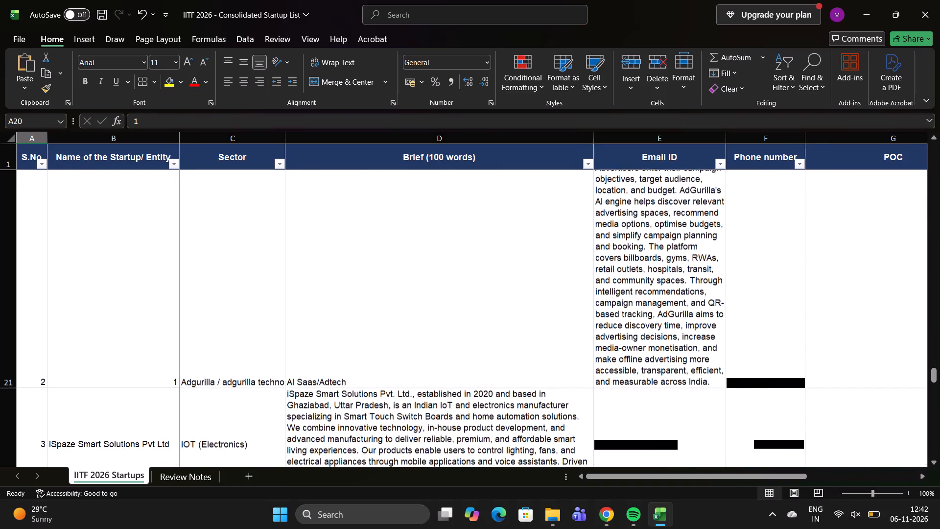
pyautogui.scroll(1, 52, 331)
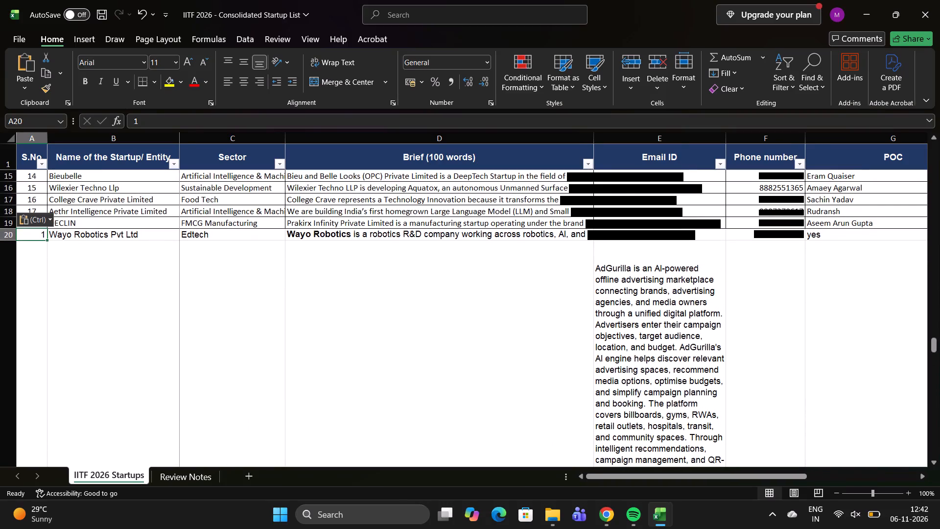
# Wrap the Wayo Robotics brief in D20 so the text fits within its column.
pyautogui.doubleClick(447, 234)
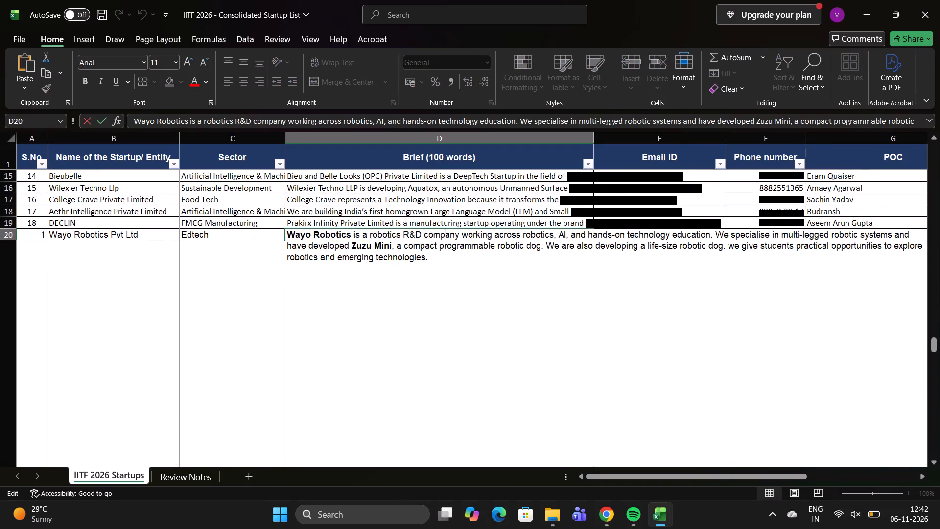
pyautogui.click(399, 370)
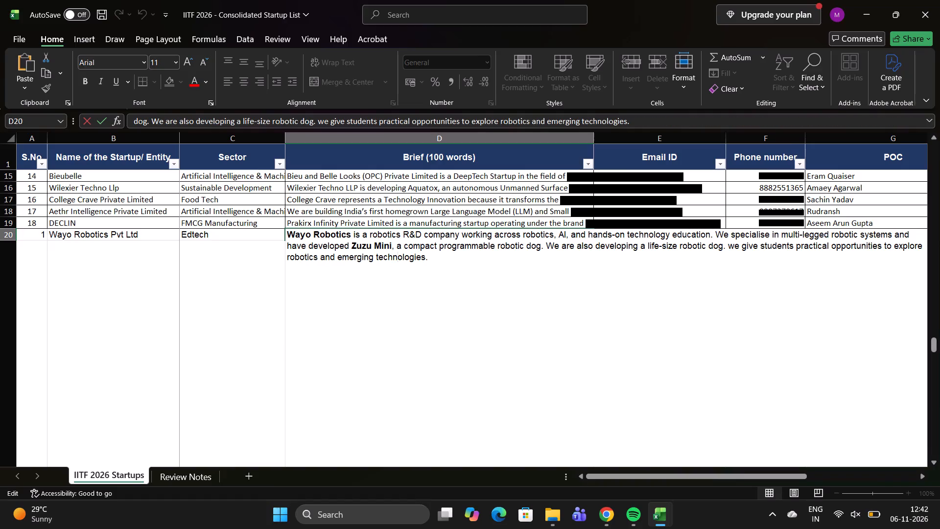
pyautogui.click(227, 301)
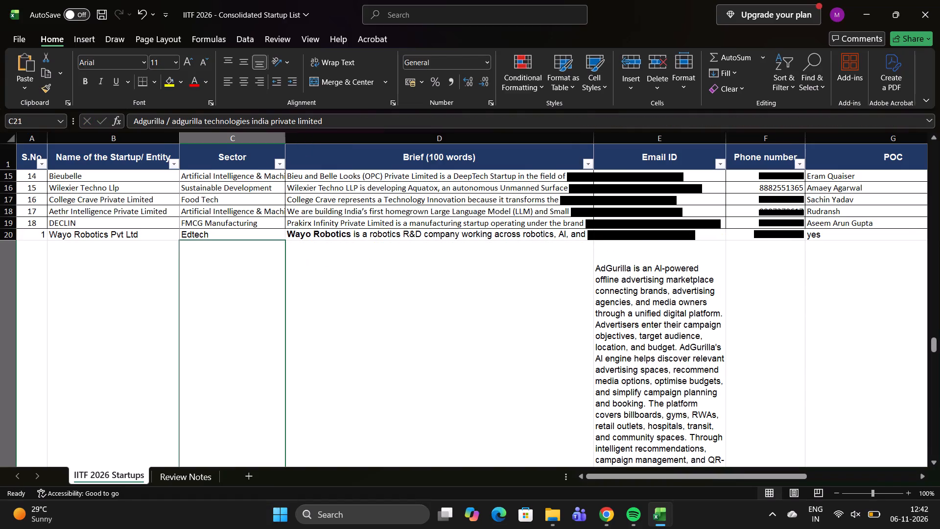
pyautogui.click(372, 232)
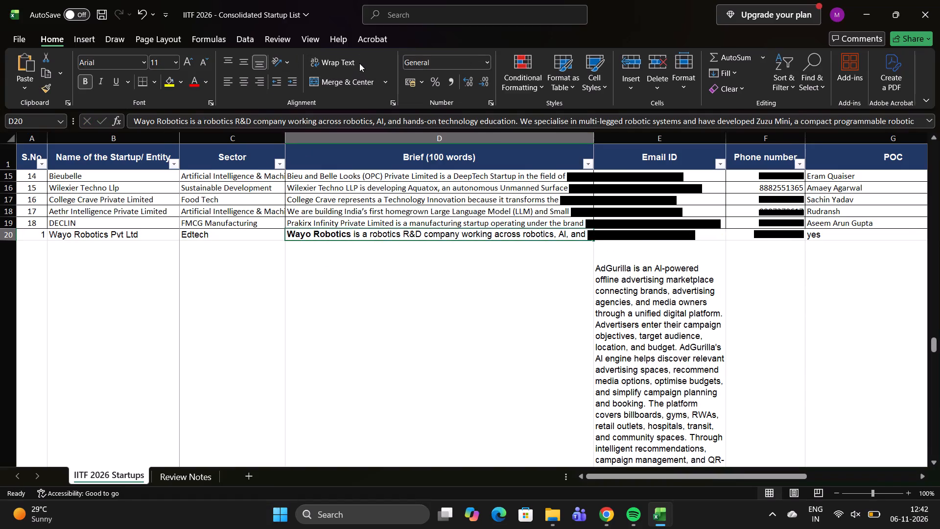
pyautogui.click(359, 63)
pyautogui.click(346, 62)
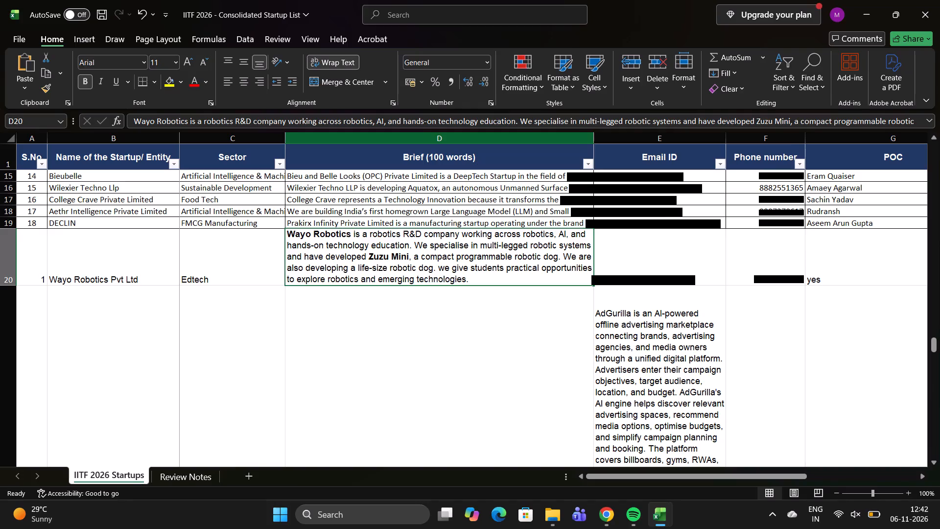
# Renumber the pasted entries in the S.No column, entering 19, 20 and 21 in A20 through A22.
pyautogui.click(19, 259)
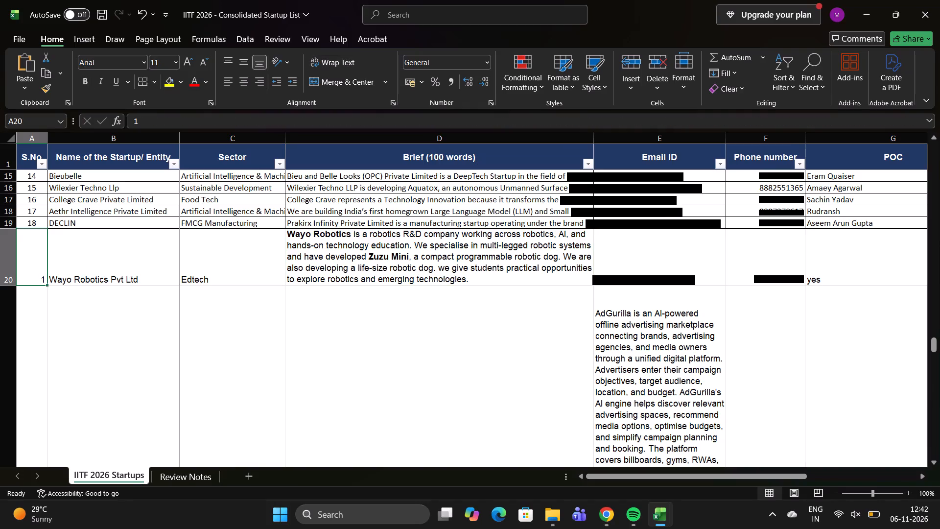
pyautogui.press('BackSpace')
pyautogui.write('19')
pyautogui.press('Down')
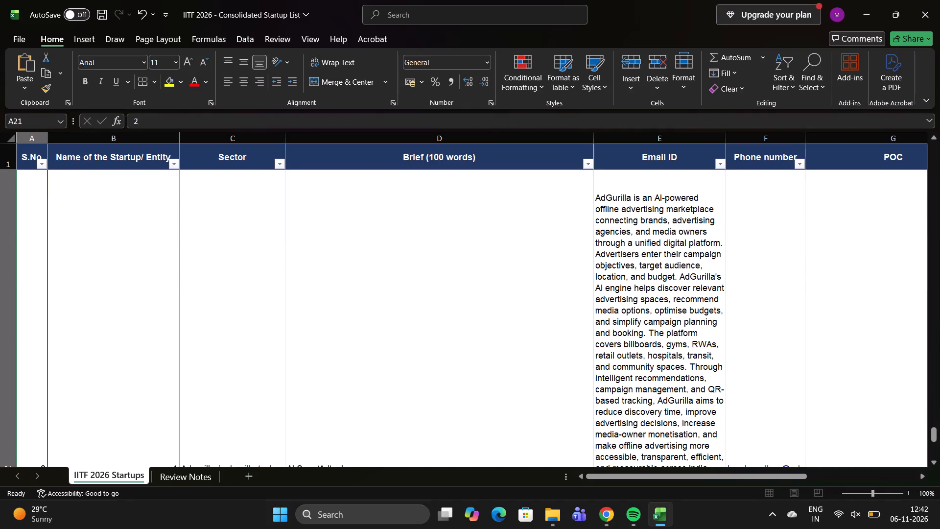
pyautogui.scroll(-1, 19, 259)
pyautogui.press('BackSpace')
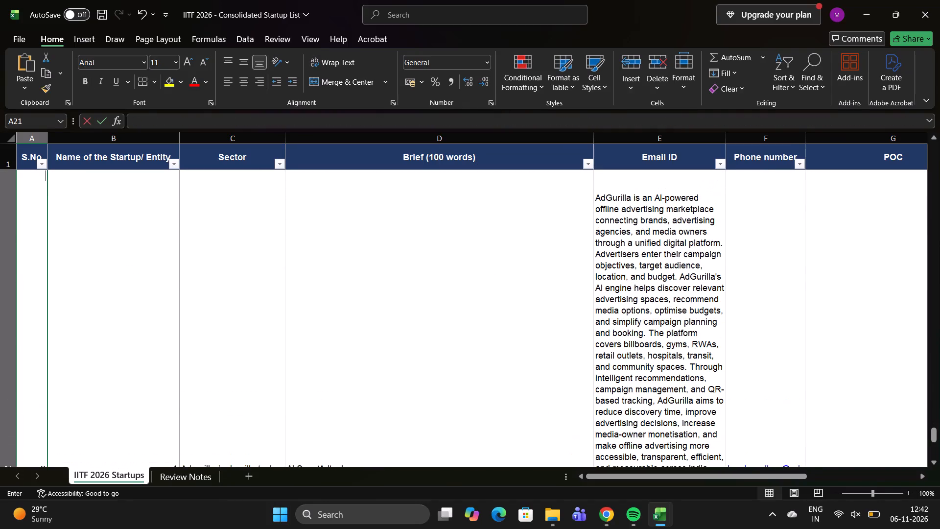
pyautogui.write('20')
pyautogui.press('Down')
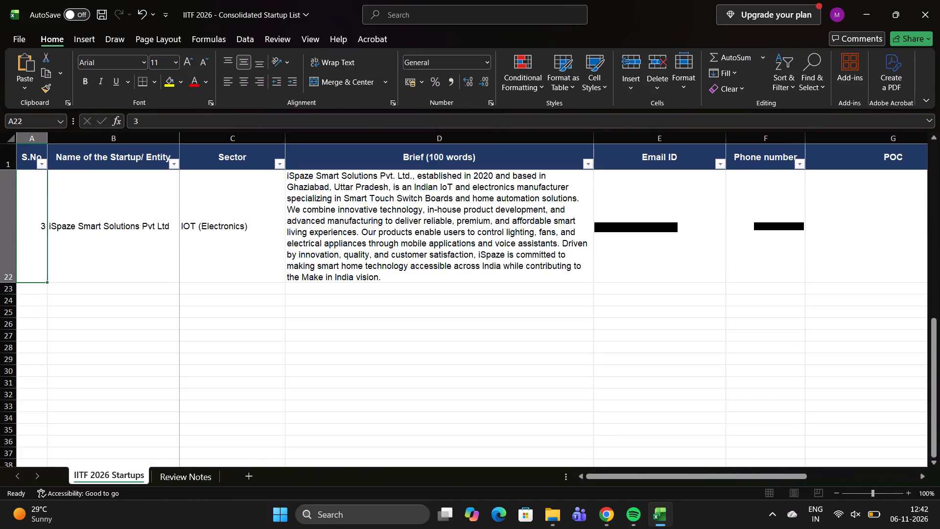
pyautogui.press('BackSpace')
pyautogui.write('21')
pyautogui.press('Down')
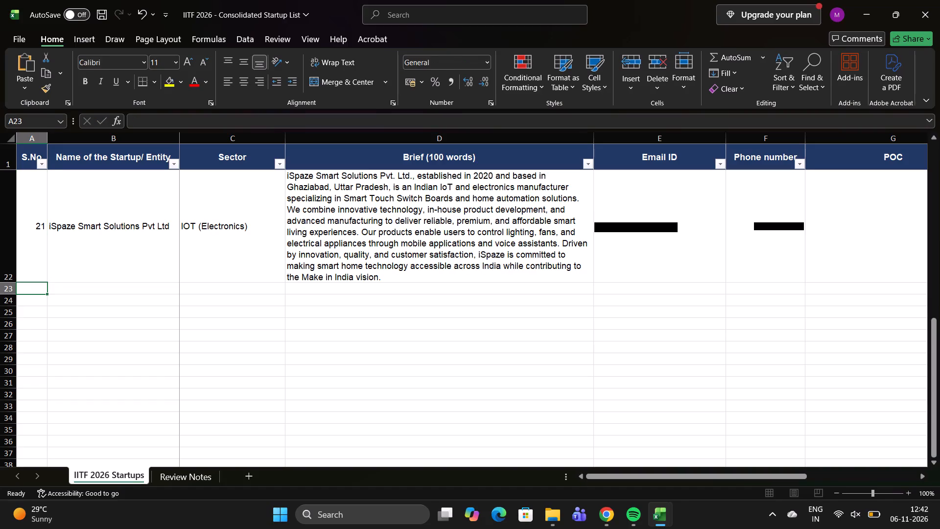
# Review the consolidated list's rows, comparing the pasted entries with the earlier ones across the Email ID through DIPP Number columns.
pyautogui.scroll(2, 111, 318)
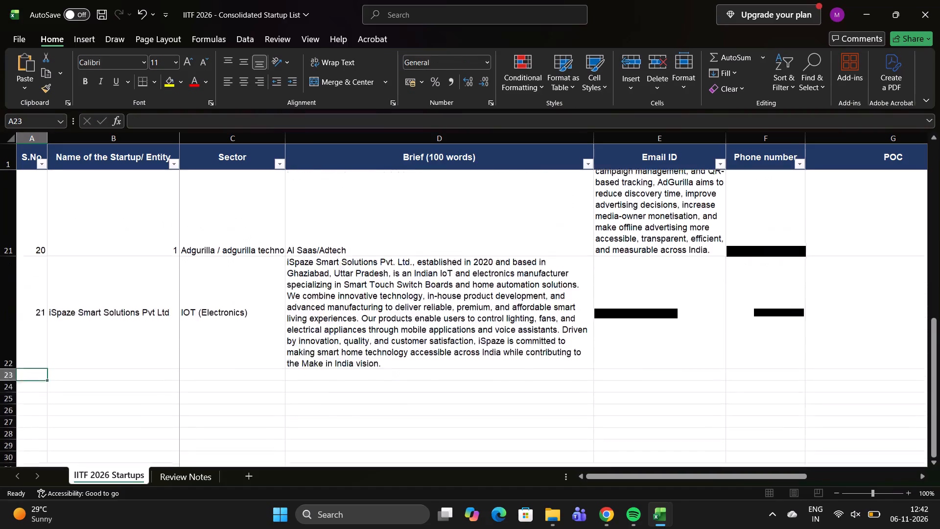
pyautogui.scroll(4, 111, 318)
pyautogui.scroll(-1, 111, 318)
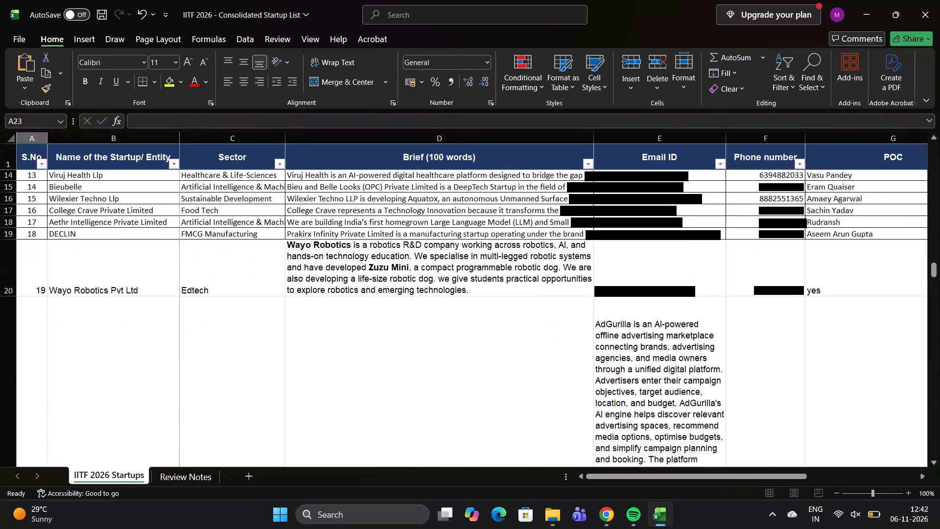
pyautogui.scroll(-1, 111, 318)
pyautogui.hscroll(-1, 111, 318)
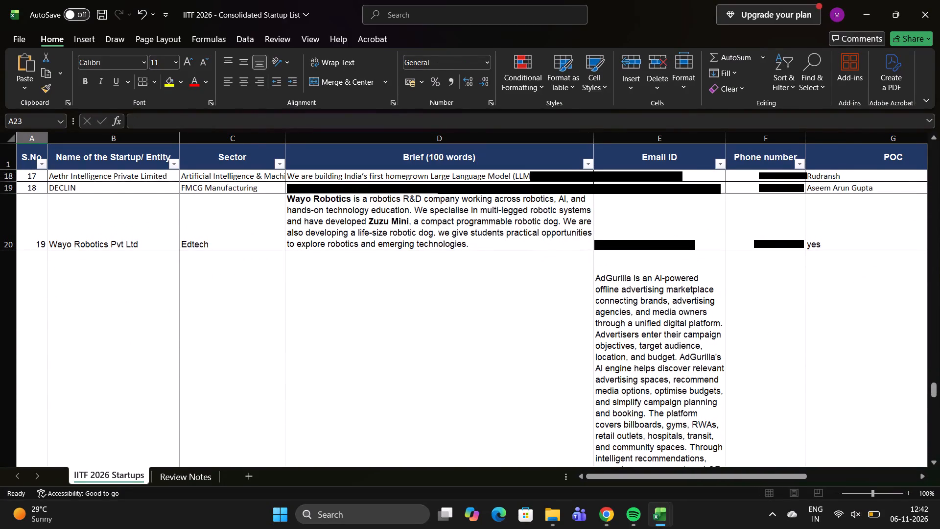
pyautogui.hscroll(-5, 396, 334)
pyautogui.scroll(5, 396, 334)
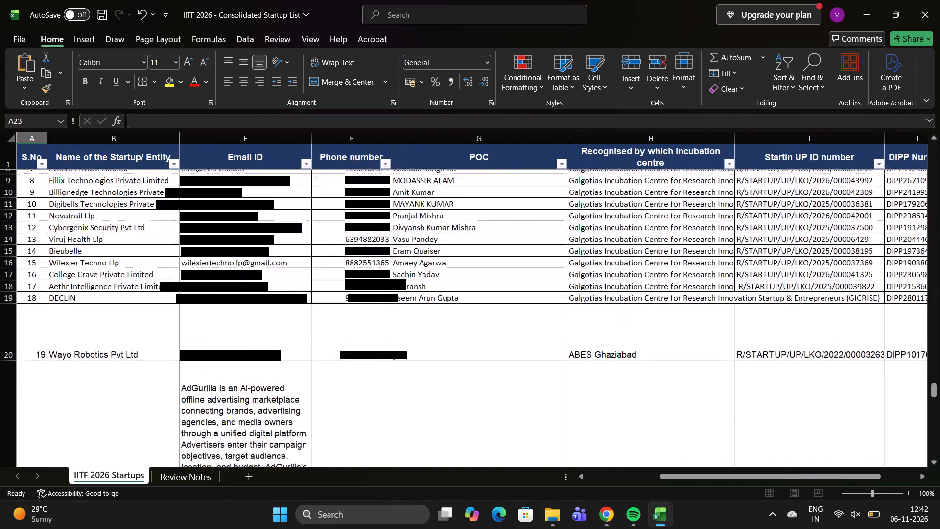
pyautogui.scroll(5, 396, 334)
pyautogui.scroll(-1, 396, 334)
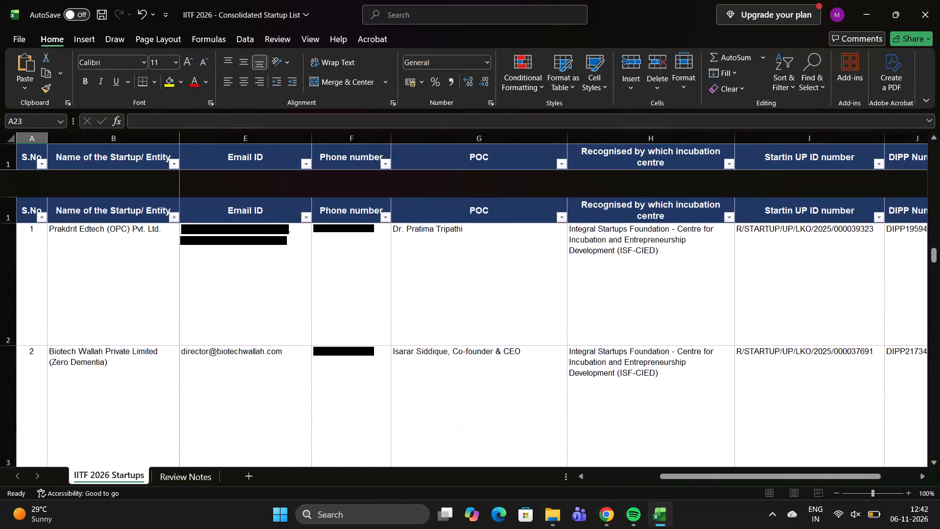
pyautogui.scroll(-2, 396, 334)
pyautogui.scroll(1, 396, 334)
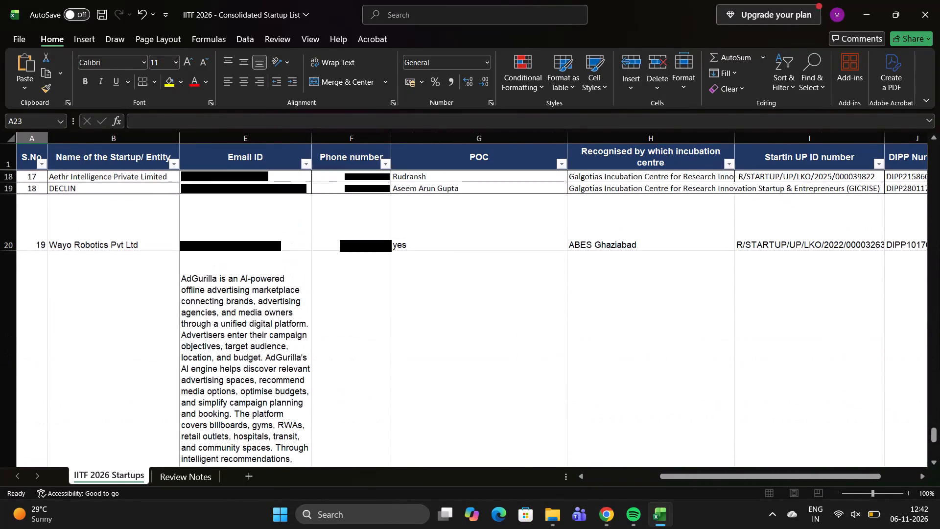
# Examine the pasted entries in rows 20 to 22 across the Name, Email ID, POC, incubation centre and DIPP Number columns.
pyautogui.scroll(1, 396, 334)
pyautogui.scroll(-2, 396, 334)
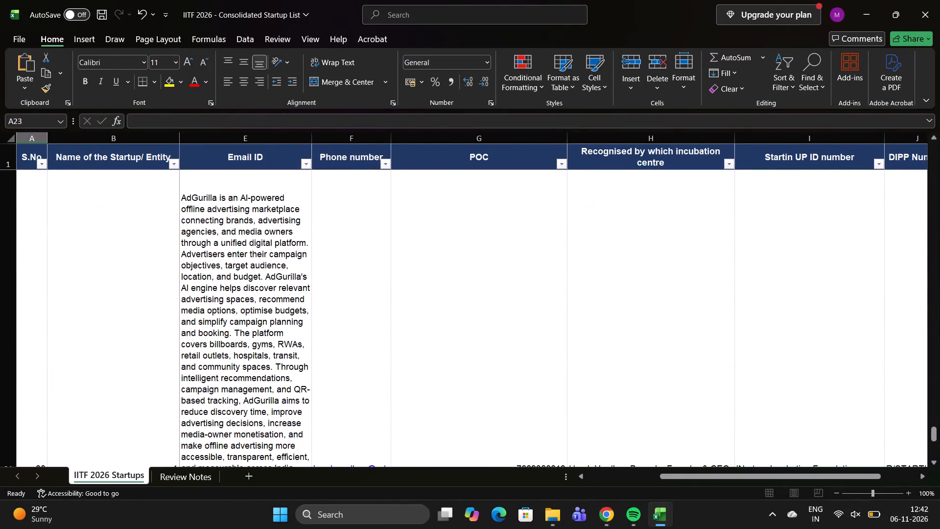
pyautogui.scroll(2, 396, 334)
pyautogui.scroll(-2, 396, 334)
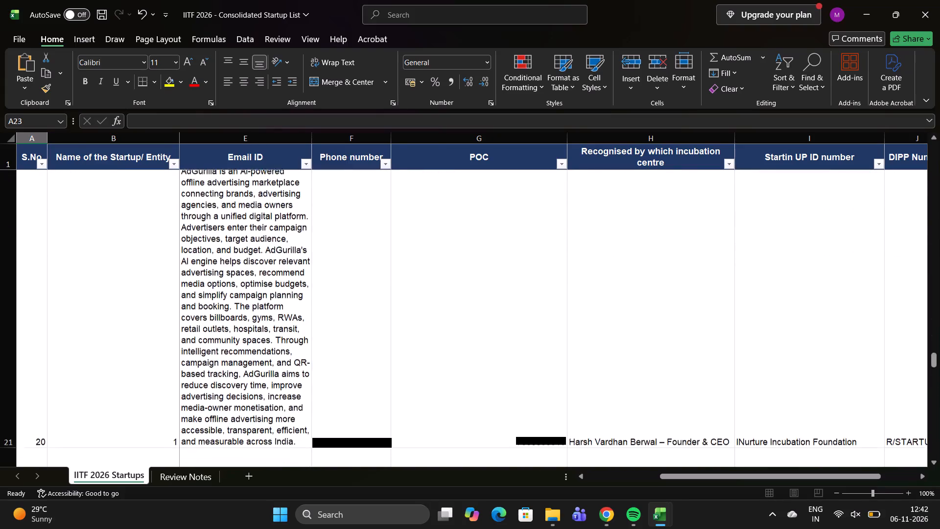
pyautogui.scroll(-6, 396, 334)
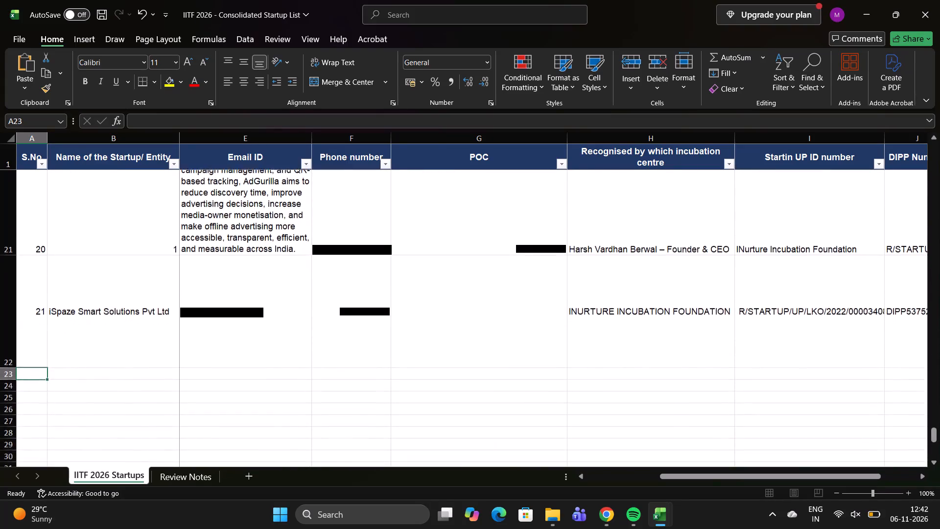
pyautogui.hscroll(-2, 396, 334)
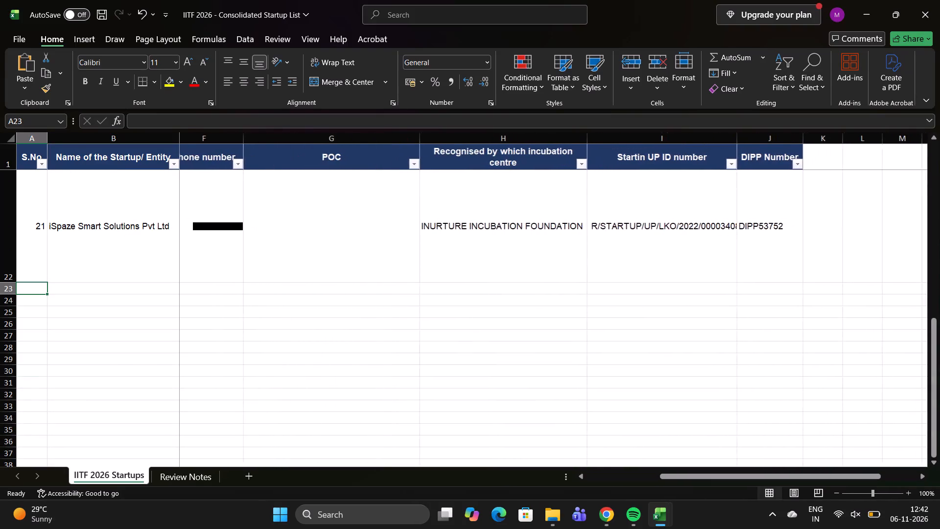
# Wrap the incubation centre text of the DECLIN entry in H19 so it fits within its column.
pyautogui.scroll(4, 396, 334)
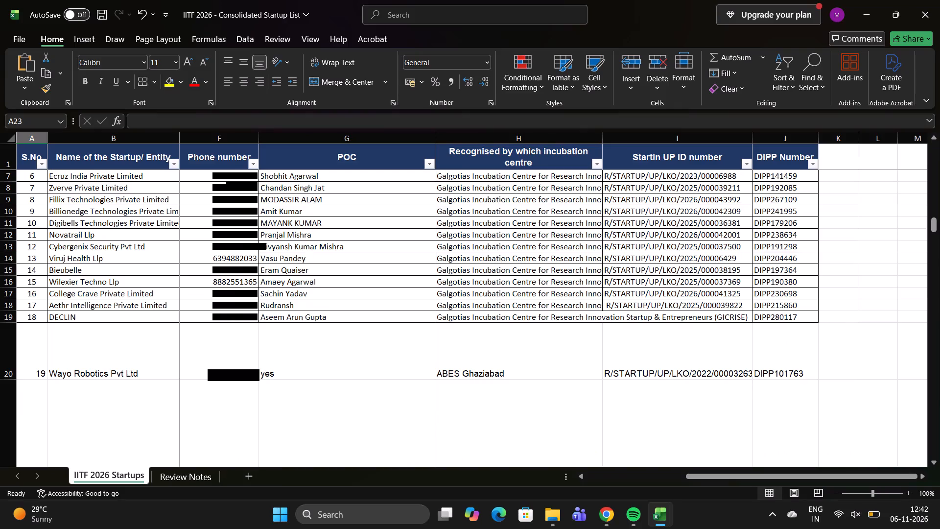
pyautogui.doubleClick(582, 316)
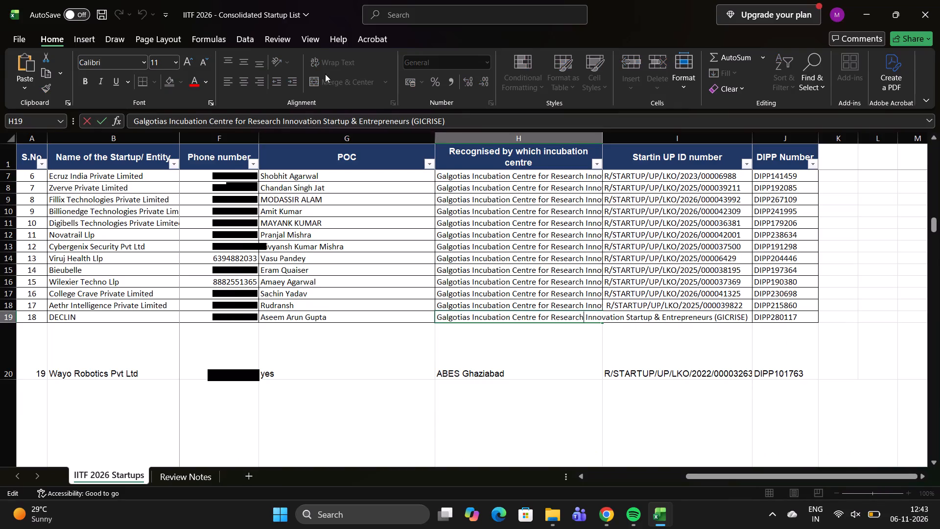
pyautogui.click(427, 329)
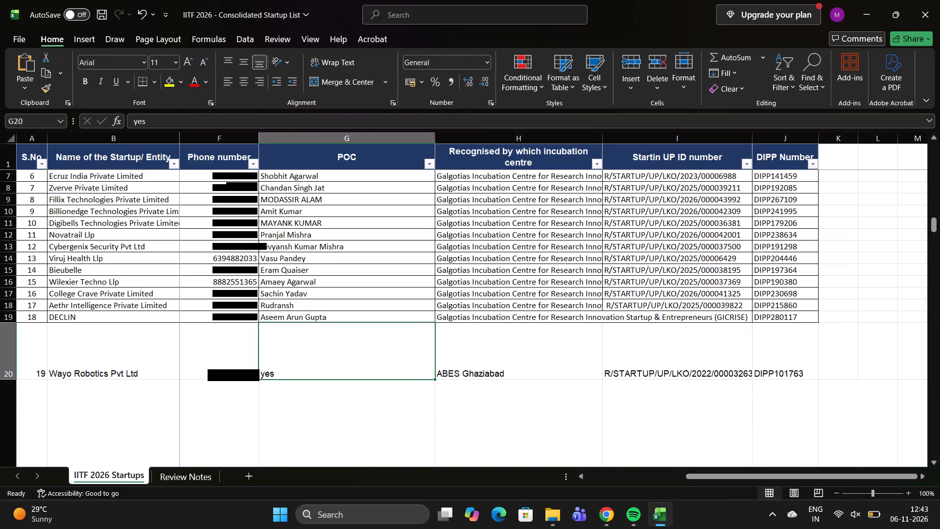
pyautogui.click(491, 317)
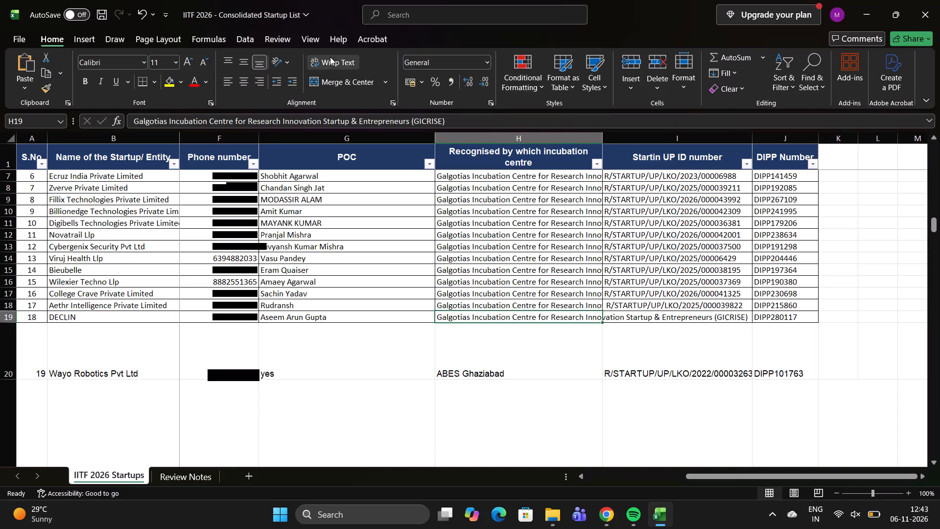
pyautogui.click(330, 57)
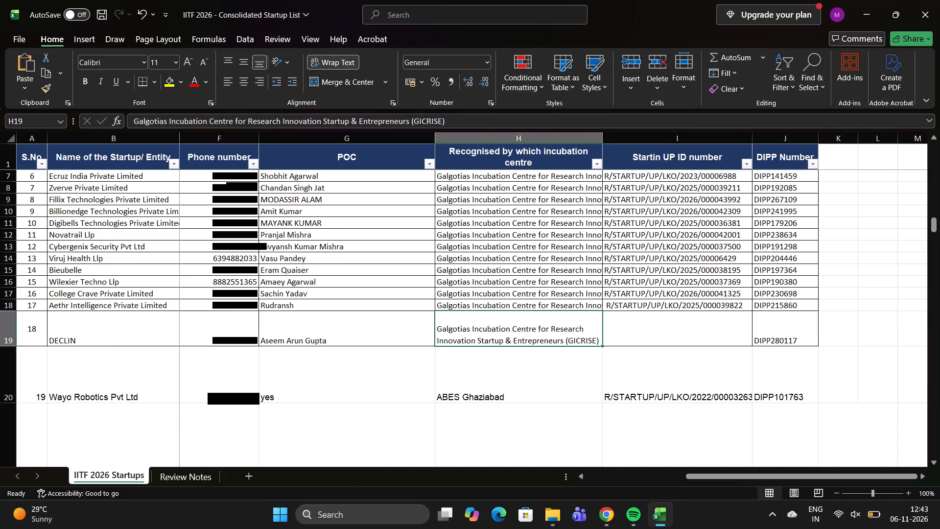
# Wrap the Wayo Robotics startup ID number in I20 so it fits within its column.
pyautogui.click(653, 388)
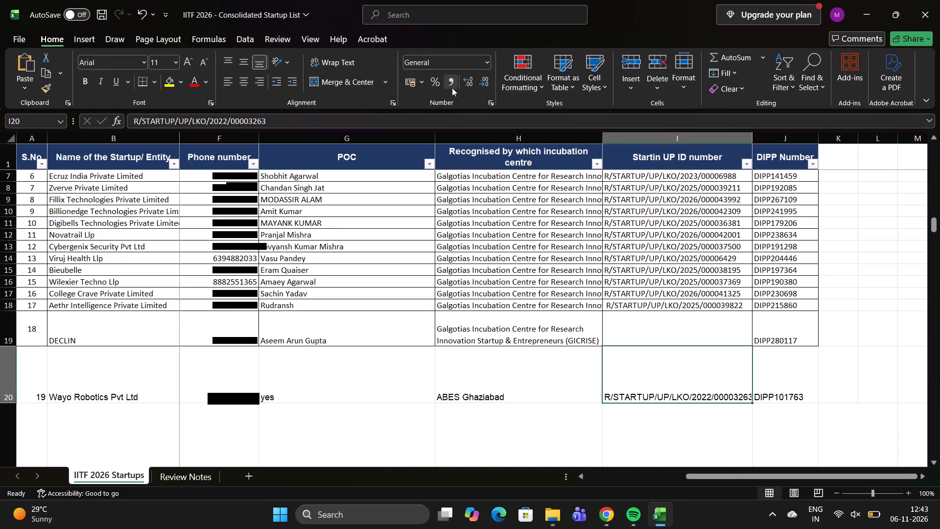
pyautogui.click(334, 60)
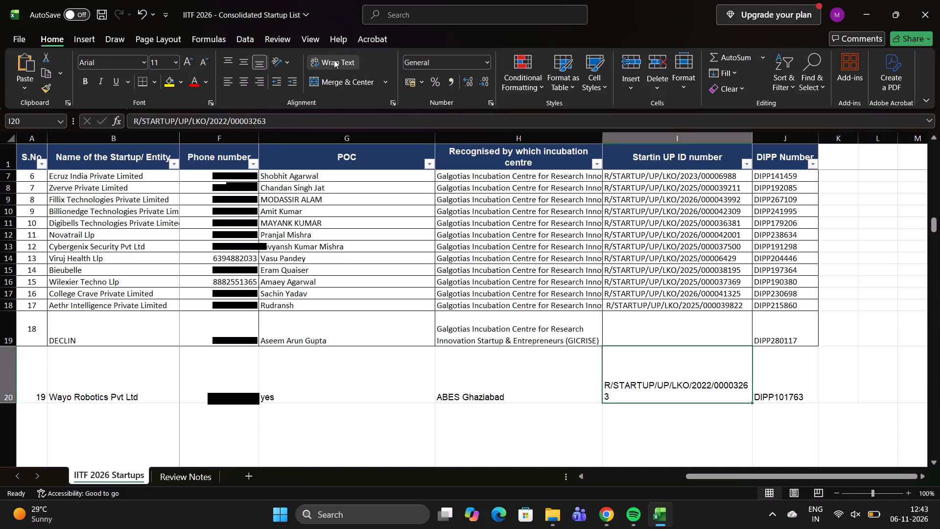
# Apply text wrapping to the whole startup table, from the header row through the iSpaze Smart Solutions entry in row 22.
pyautogui.scroll(6, 105, 225)
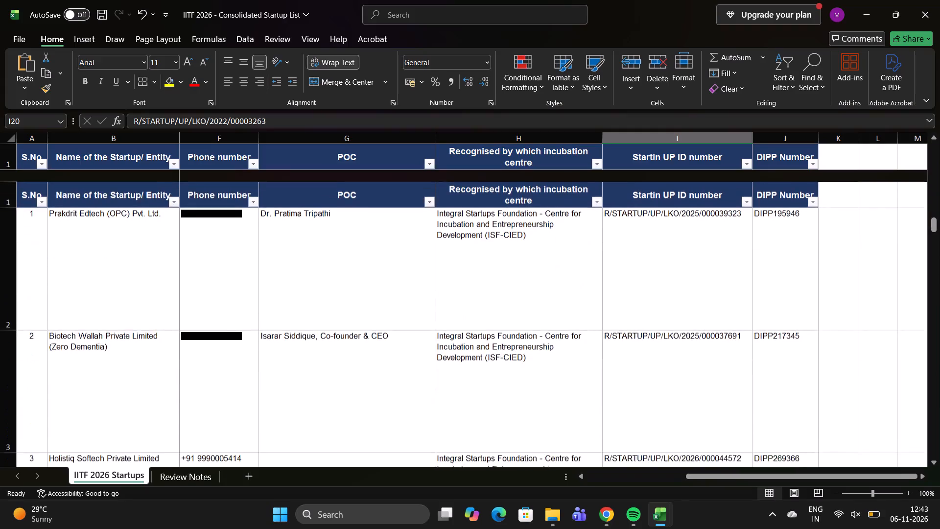
pyautogui.moveTo(28, 203); pyautogui.dragTo(539, 350)
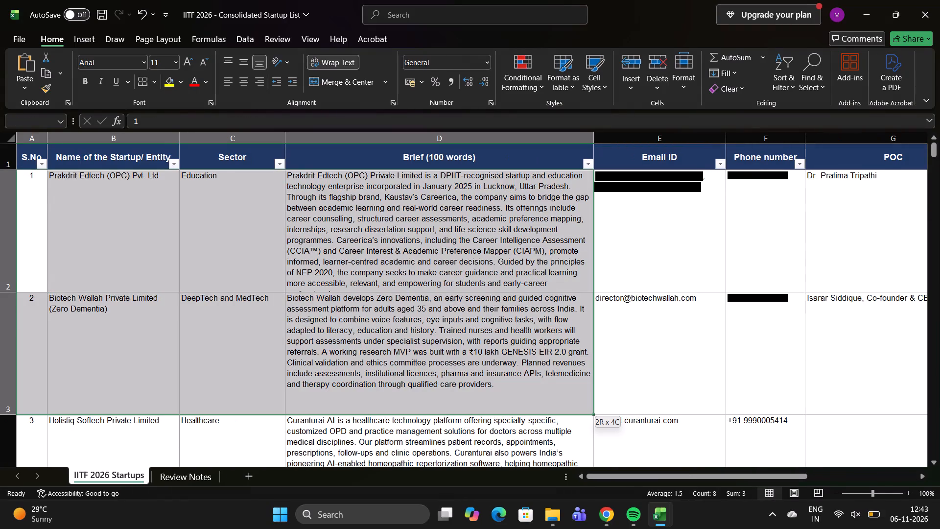
pyautogui.moveTo(539, 350); pyautogui.dragTo(705, 351)
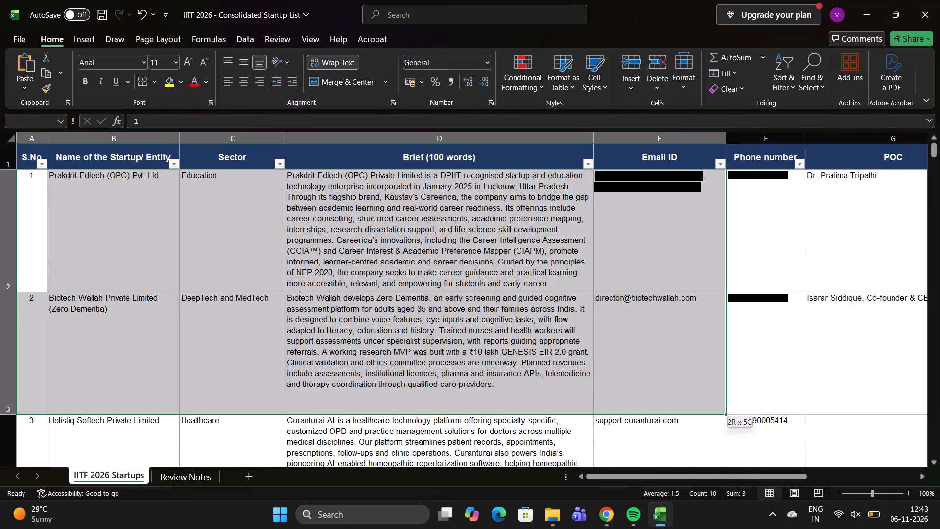
pyautogui.moveTo(705, 351); pyautogui.dragTo(726, 350)
pyautogui.hotkey('ctrl', 'a')
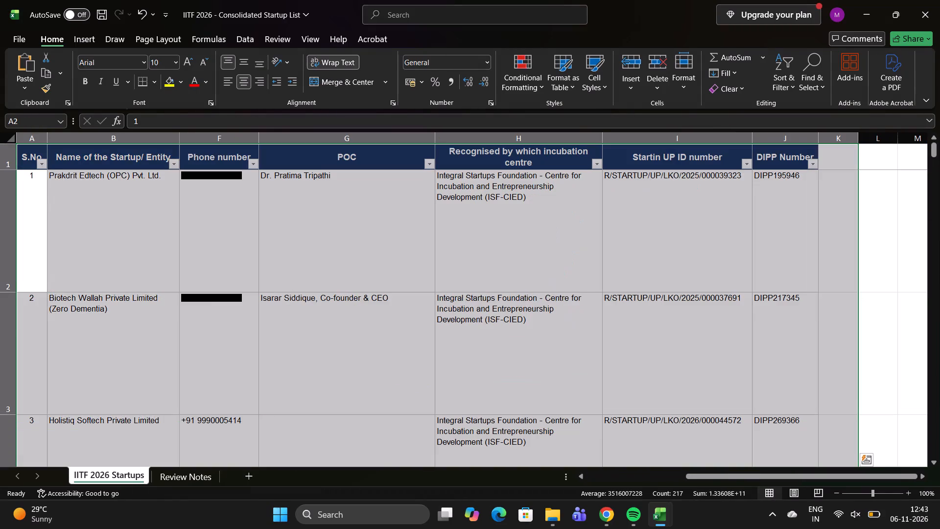
pyautogui.scroll(-6, 604, 299)
pyautogui.scroll(1, 604, 299)
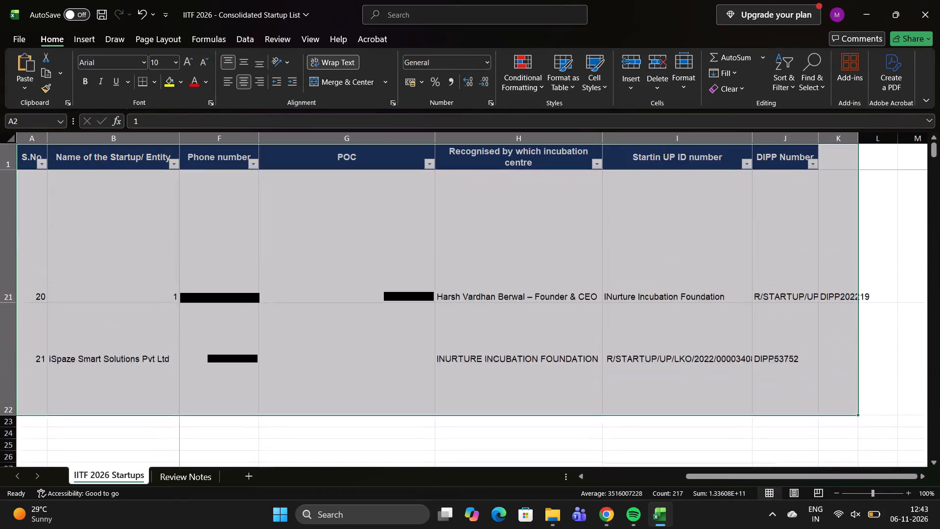
pyautogui.scroll(1, 604, 299)
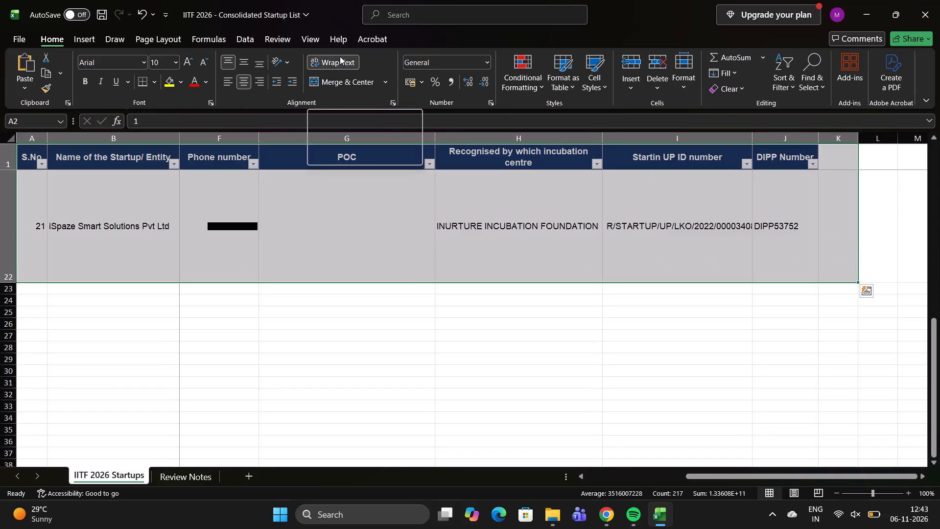
pyautogui.click(340, 56)
pyautogui.click(340, 56)
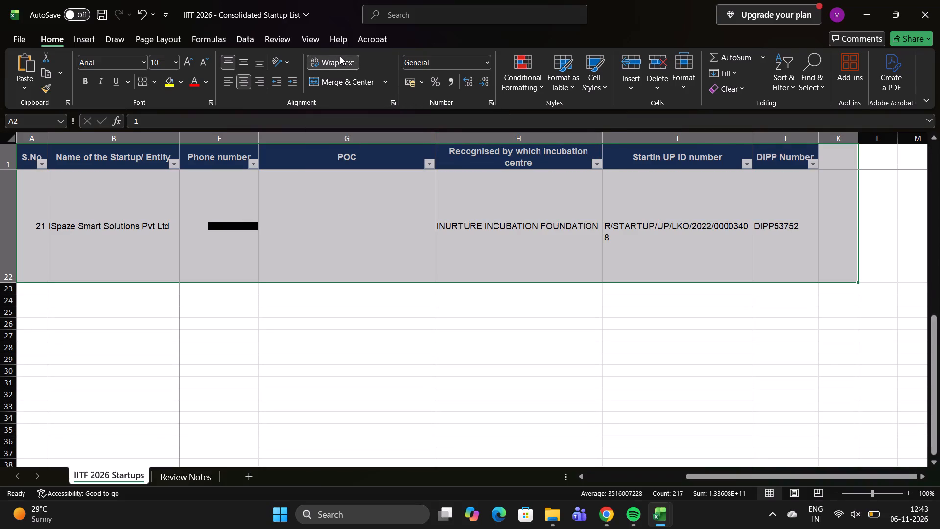
pyautogui.click(387, 311)
pyautogui.scroll(7, 387, 311)
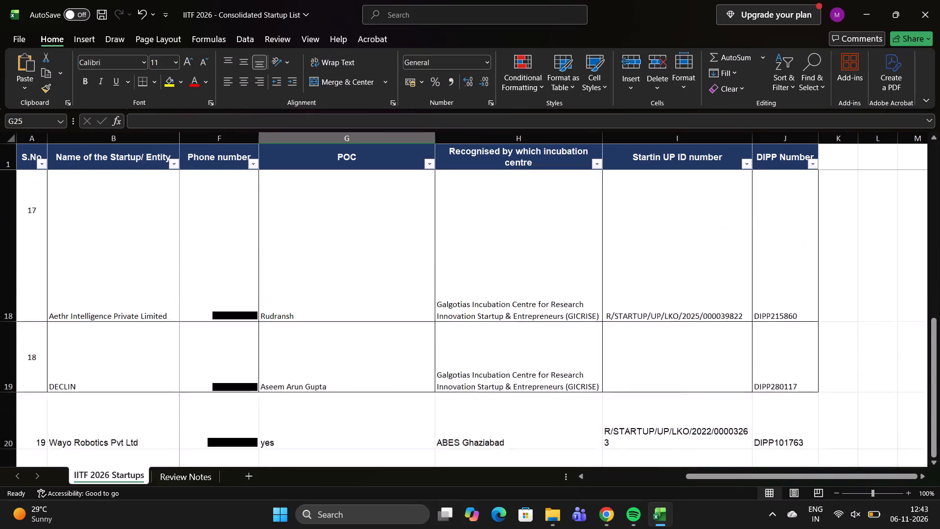
pyautogui.scroll(12, 387, 311)
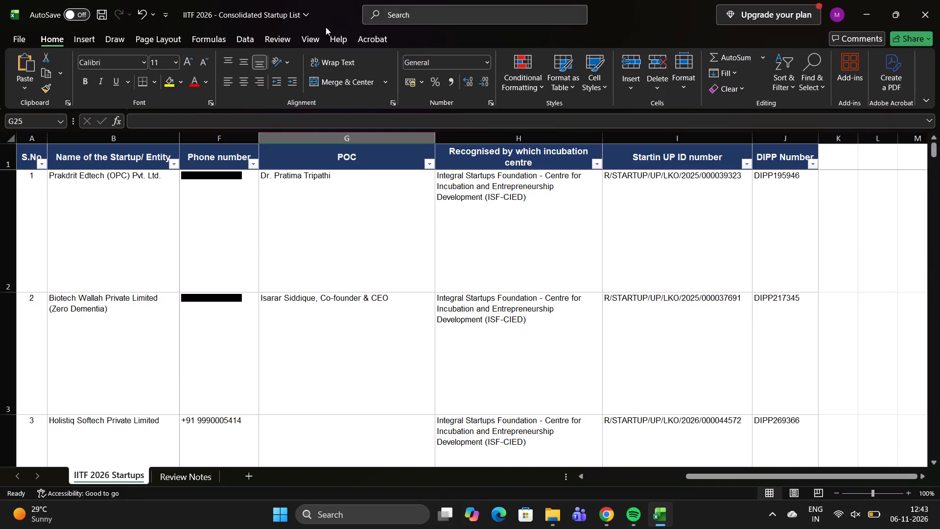
# Save the IITF 2026 - Consolidated Startup List workbook under its existing name.
pyautogui.click(19, 42)
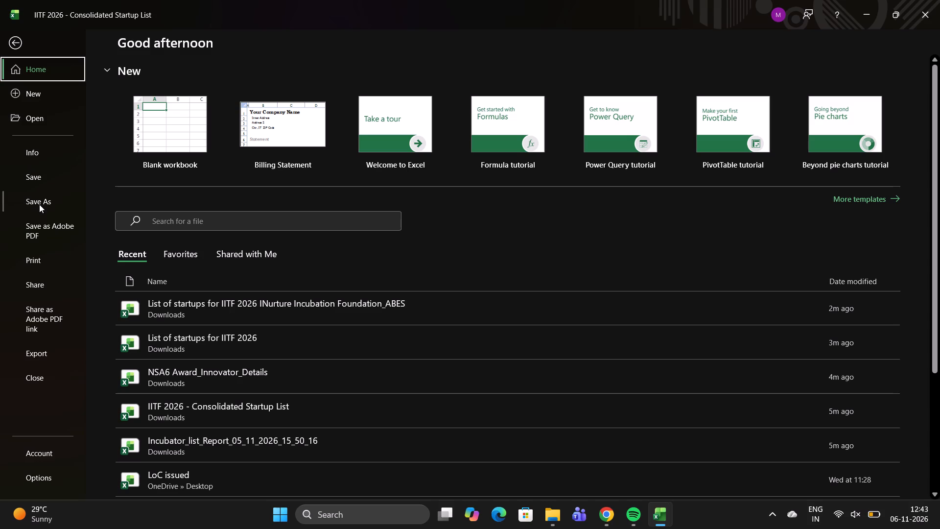
pyautogui.click(33, 175)
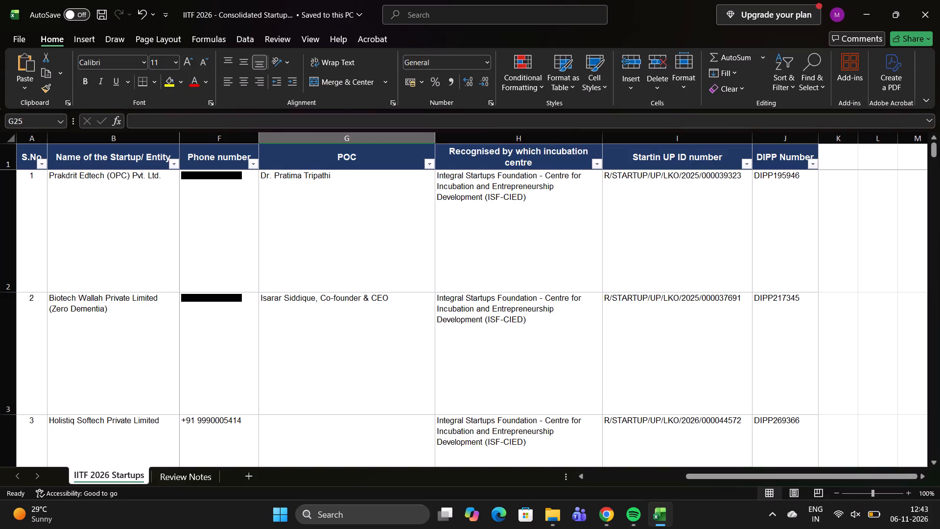
# Open the Save As options for the consolidated startup list workbook.
pyautogui.click(19, 34)
pyautogui.click(30, 202)
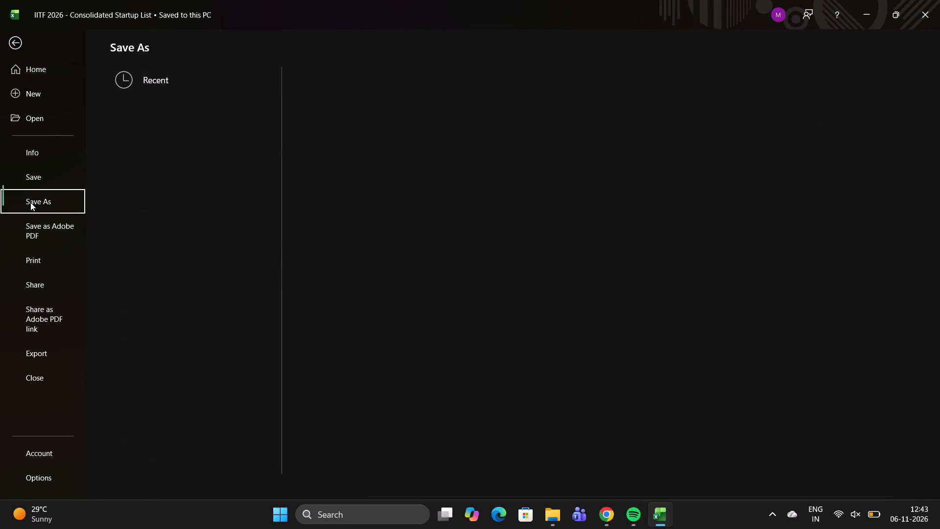
# Choose the Desktop as the save location for the IITF 2026 - Consolidated Startup List workbook.
pyautogui.click(352, 143)
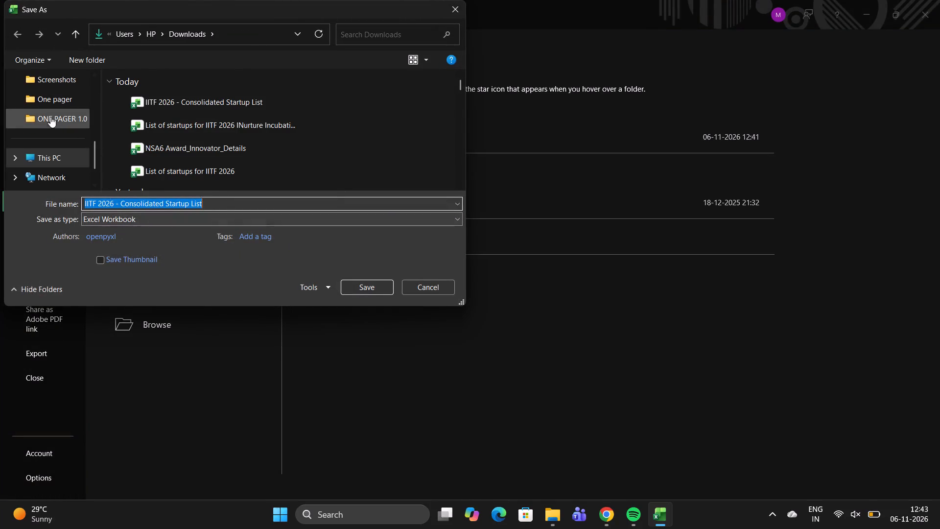
pyautogui.scroll(5, 54, 123)
pyautogui.click(52, 166)
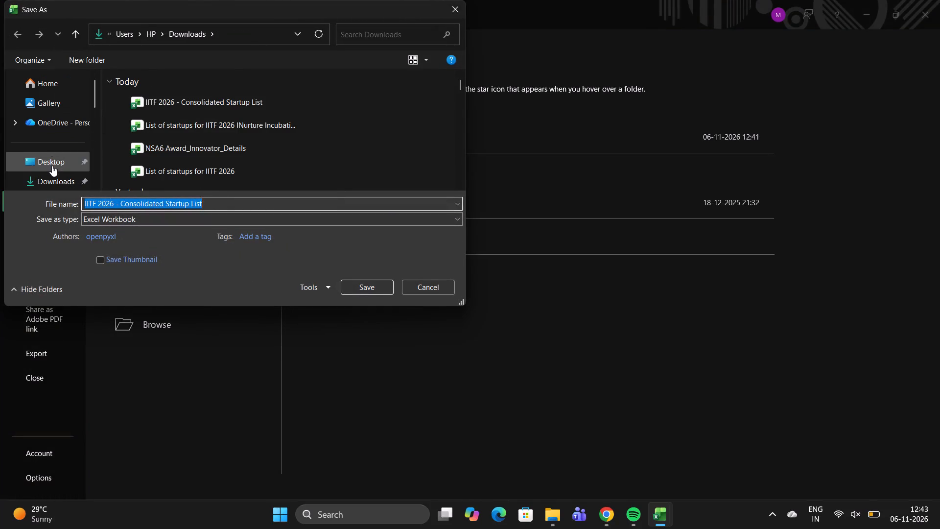
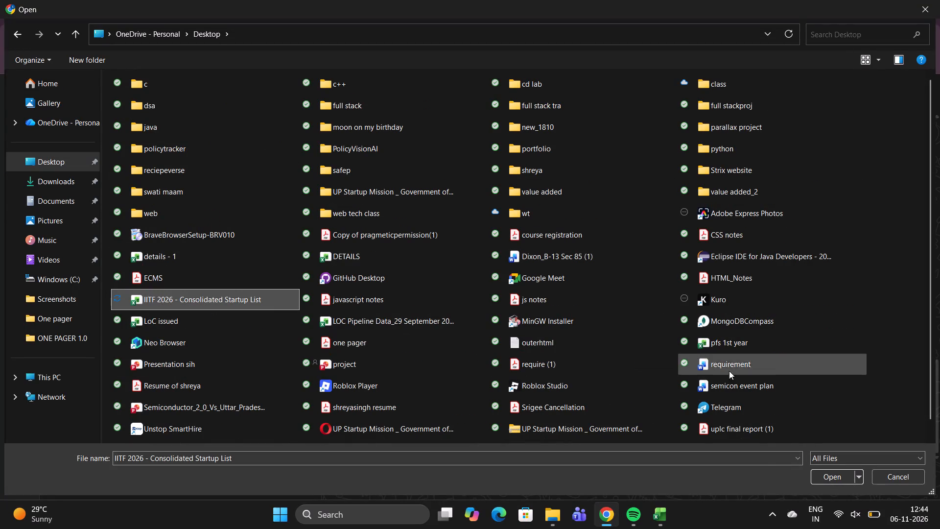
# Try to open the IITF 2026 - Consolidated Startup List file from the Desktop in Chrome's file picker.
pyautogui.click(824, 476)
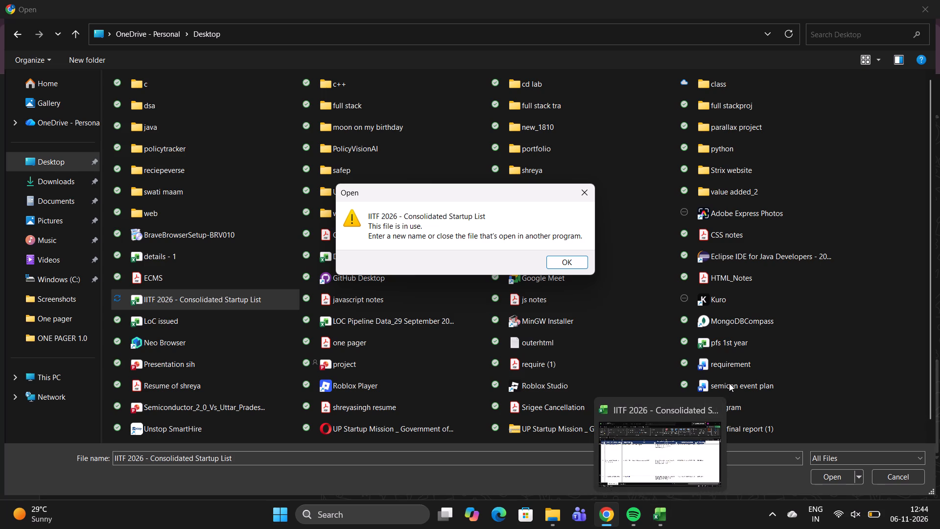
# Close the IITF 2026 - Consolidated Startup List workbook in Excel and dismiss the file-in-use warning.
pyautogui.click(713, 403)
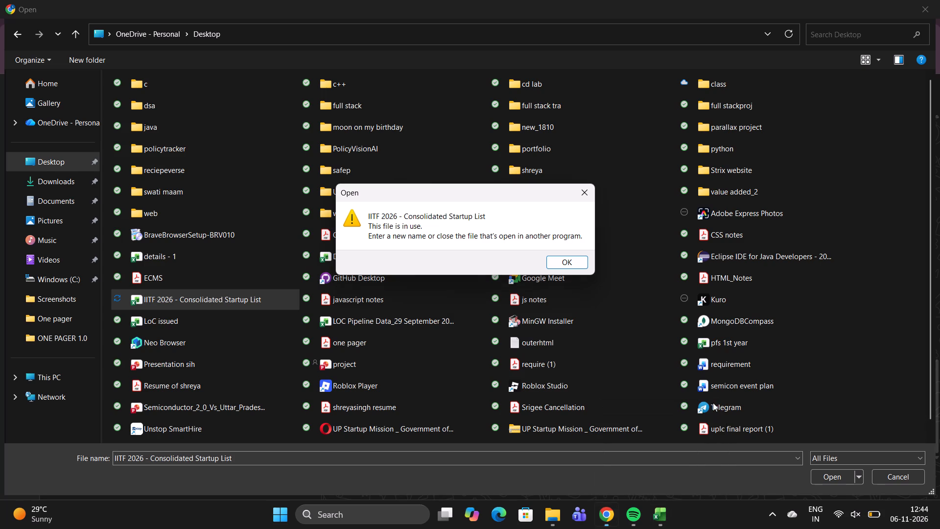
pyautogui.click(564, 258)
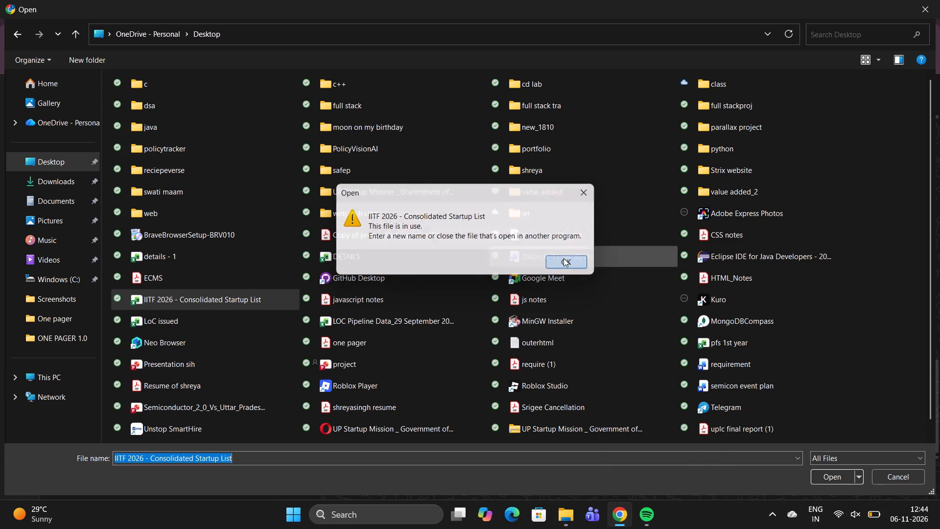